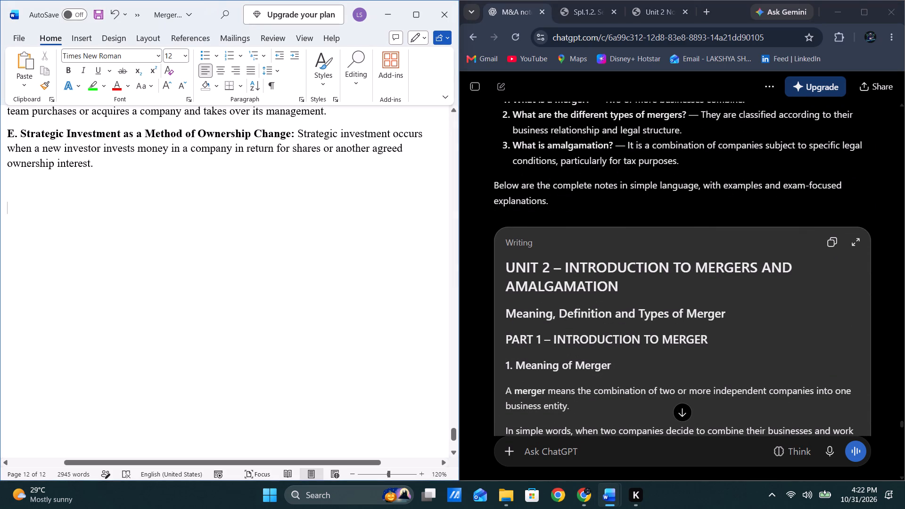
key(ctrl+v)
double_click(98, 149)
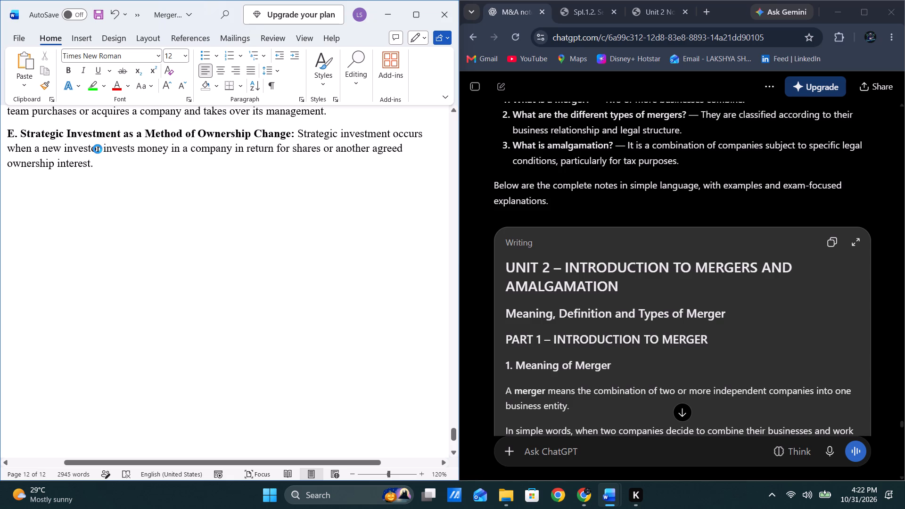
double_click(98, 149)
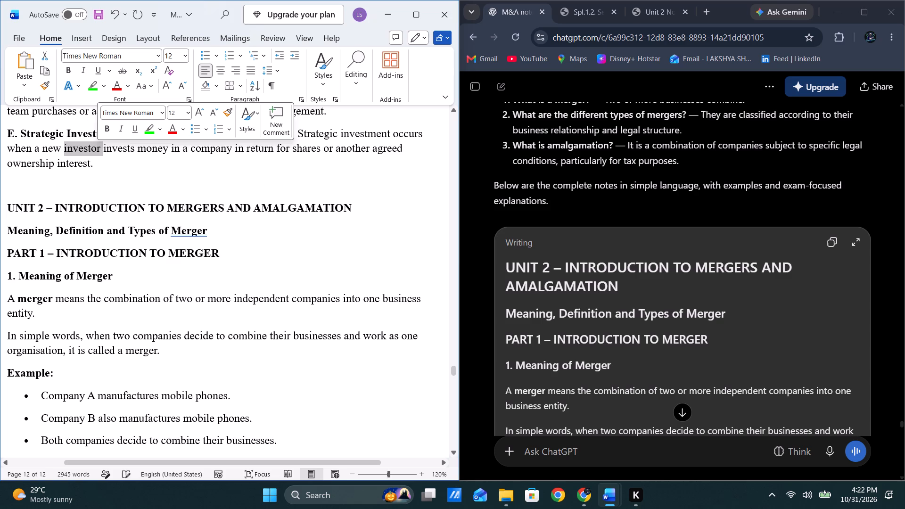
Replace the "Meaning, Definition and Types of Merger" and "PART 1" lines with a blank line, also removing the number before "Meaning of Merger".
drag(227, 238, 6, 234)
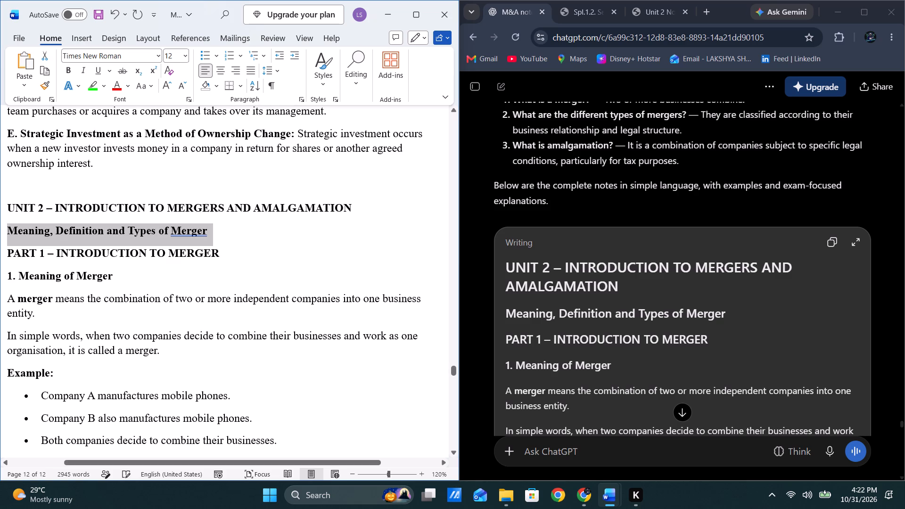
drag(6, 234, 6, 235)
drag(19, 277, 3, 234)
key(BackSpace)
key(Return)
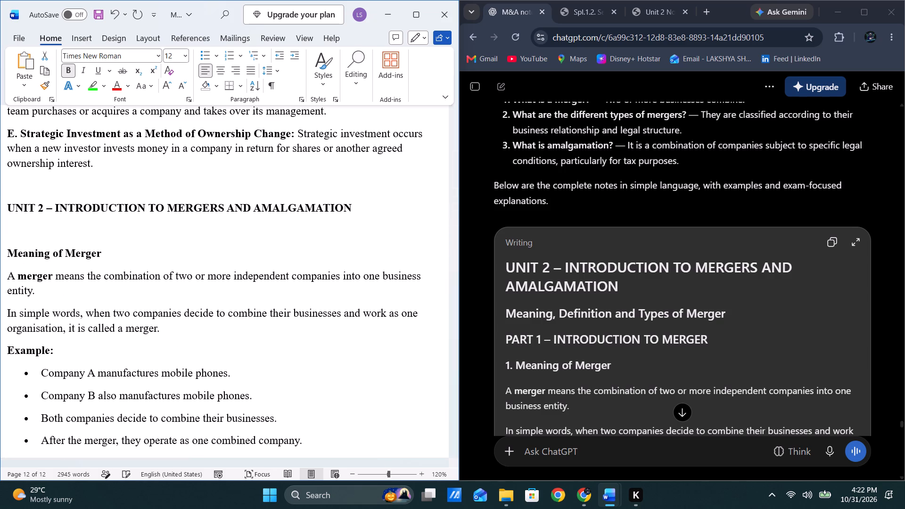
Replace the Unit 2 heading's title with "Introduction to Mergers and Amalgamation" copied from the syllabus PDF, keeping the "UNIT 2 –" prefix.
click(576, 11)
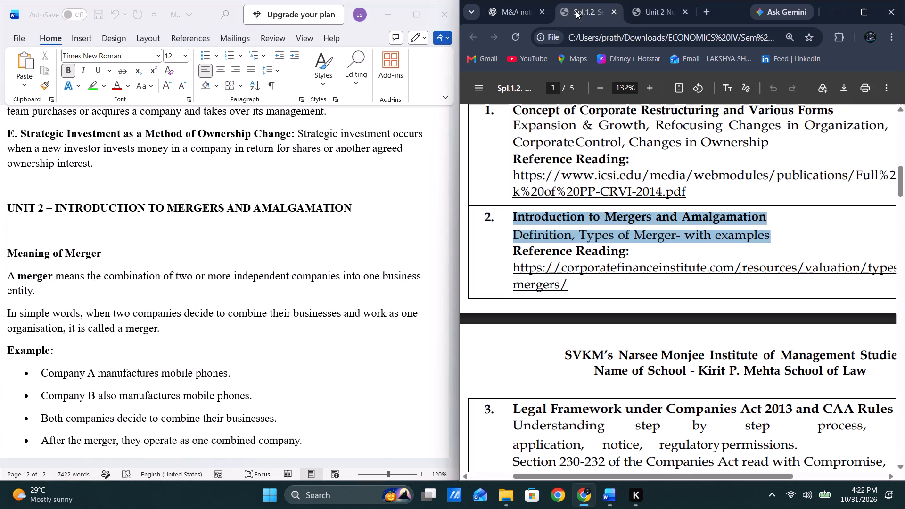
drag(775, 216, 627, 213)
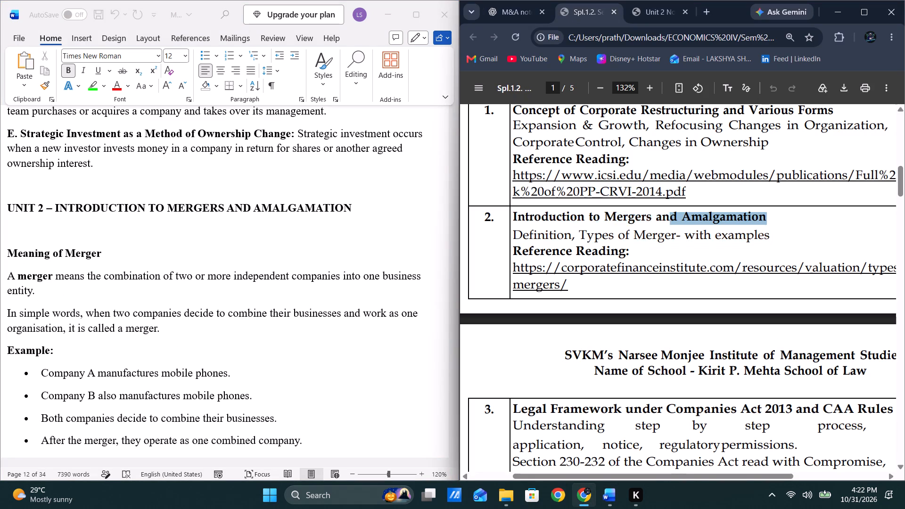
drag(627, 213, 510, 216)
right_click(518, 216)
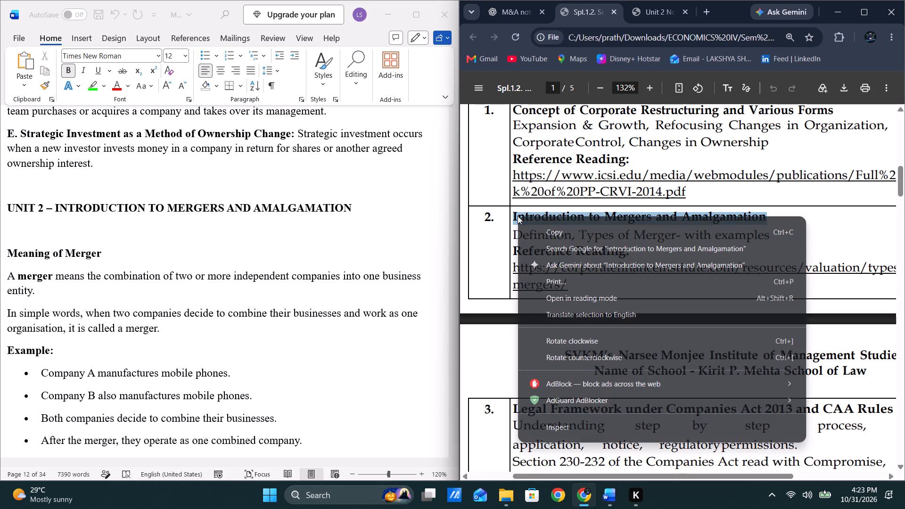
click(537, 229)
click(368, 205)
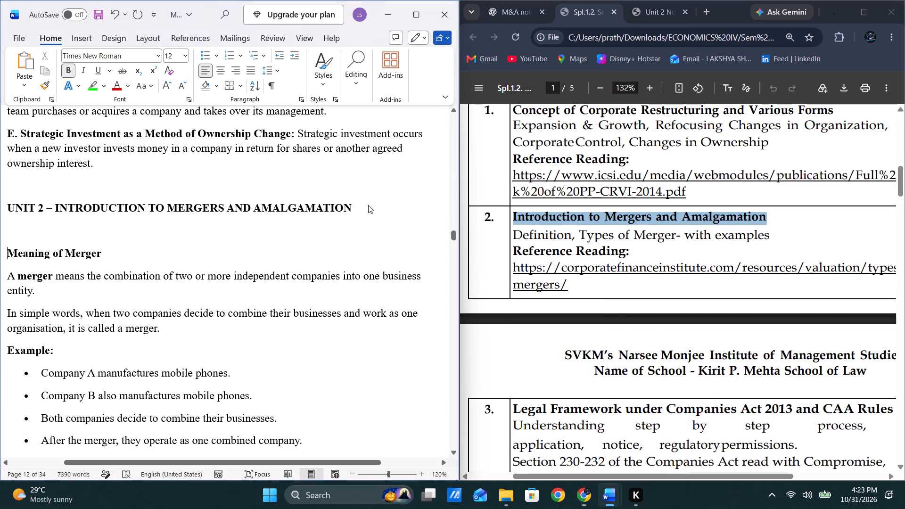
drag(368, 205, 95, 202)
click(95, 202)
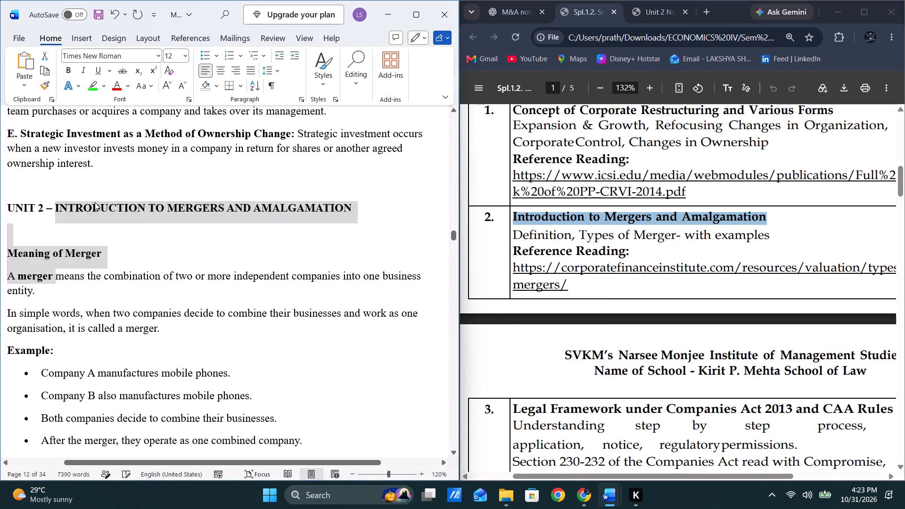
drag(369, 206, 68, 215)
key(BackSpace)
key(ctrl+v)
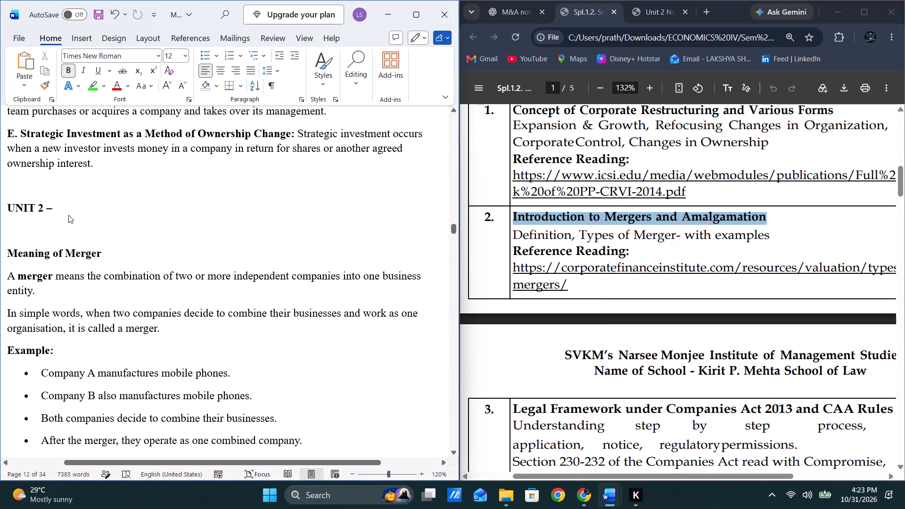
Change the word "UNIT" in the pasted notes' heading to "Unit".
click(30, 205)
key(Right)
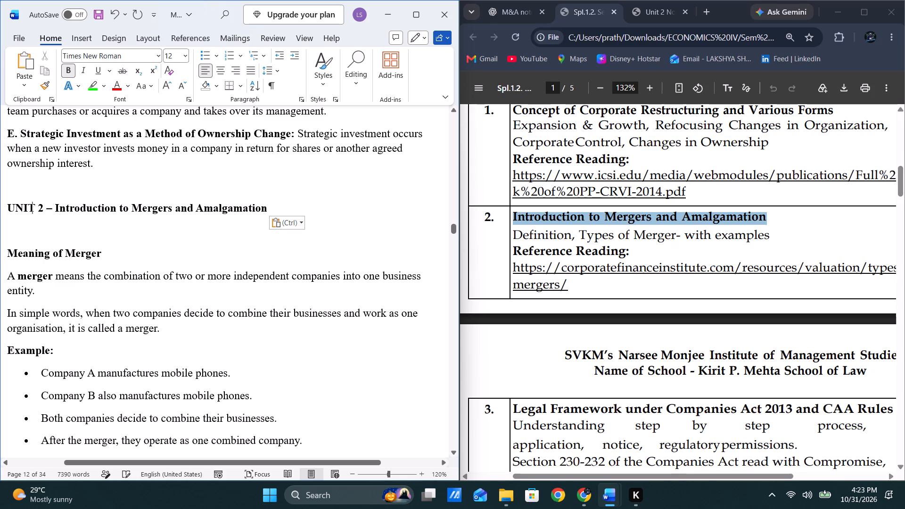
key(BackSpace)
key(BackSpace)
key(BackSpace)
text(nit)
Highlight the "Unit 2 – Introduction to Mergers and Amalgamation" heading in bright green.
drag(294, 212, 17, 200)
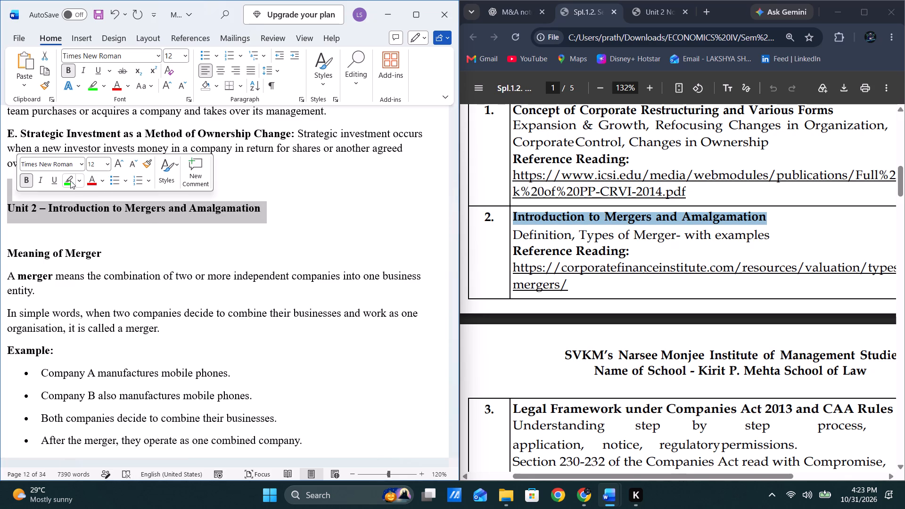
click(70, 181)
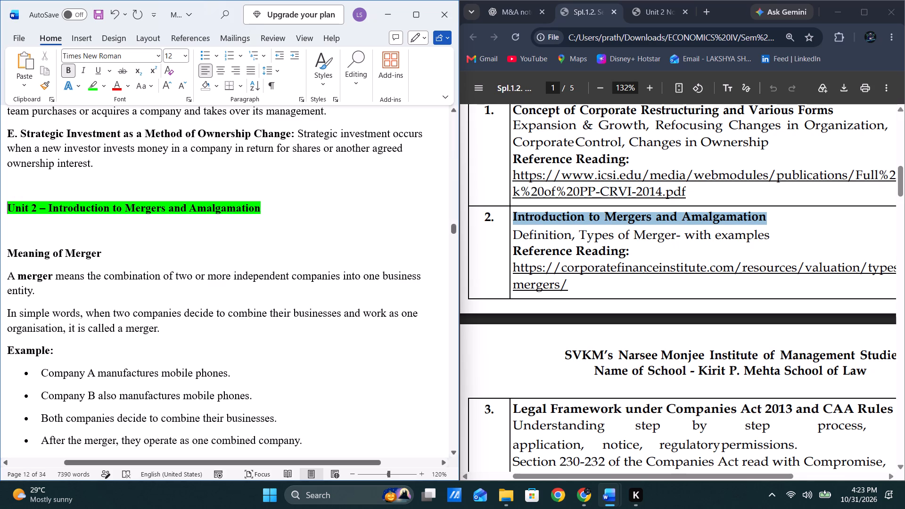
Merge the "Meaning of Merger" heading into the paragraph below it, shortened to the run-in label "Meaning: ".
scroll(95, 292, down, 1)
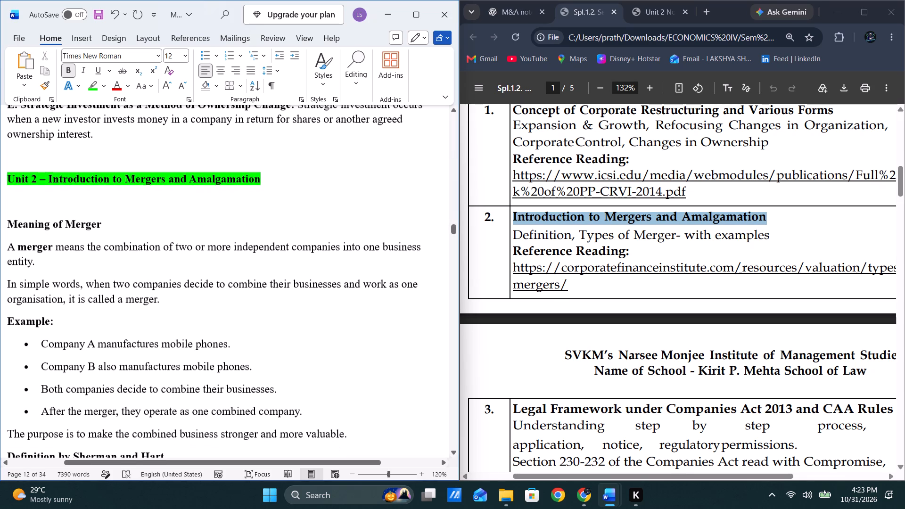
click(8, 251)
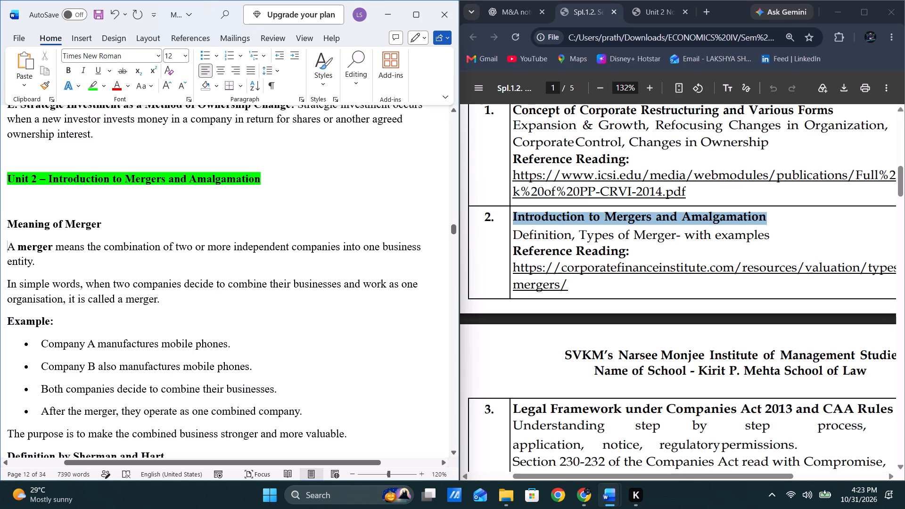
key(BackSpace)
key(BackSpace)
key(BackSpace)
key(BackSpace)
key(BackSpace)
key(BackSpace)
key(BackSpace)
key(BackSpace)
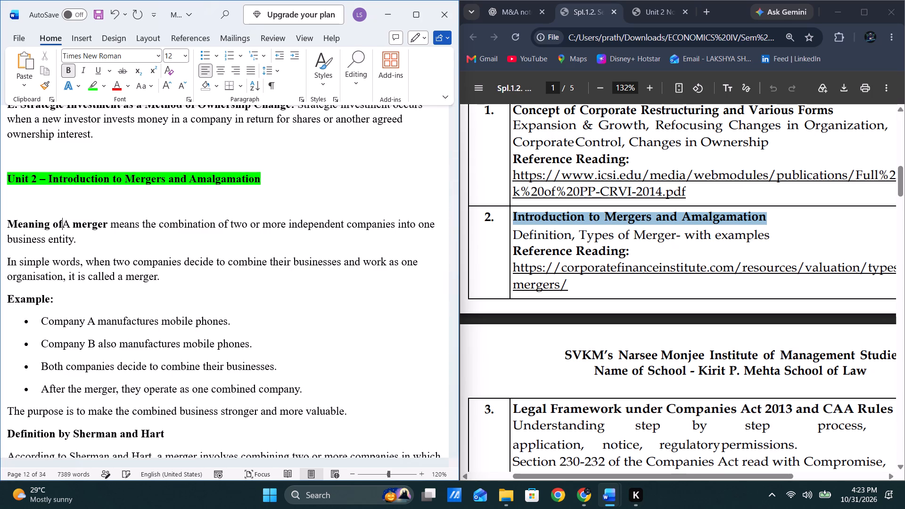
key(BackSpace)
key(BackSpace)
key(BackSpace)
text(:)
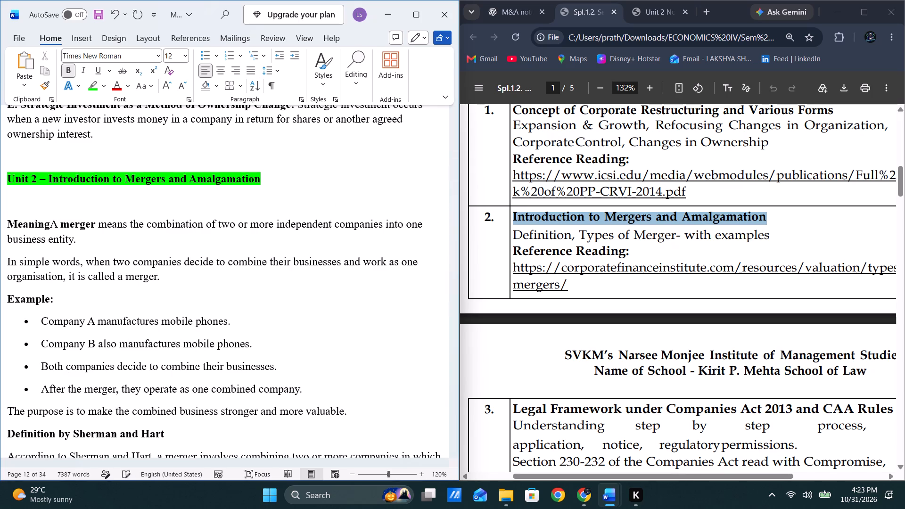
key(space)
Capitalise the bold word "merger" in the Meaning paragraph as "Merger".
key(Right)
key(Right)
key(Right)
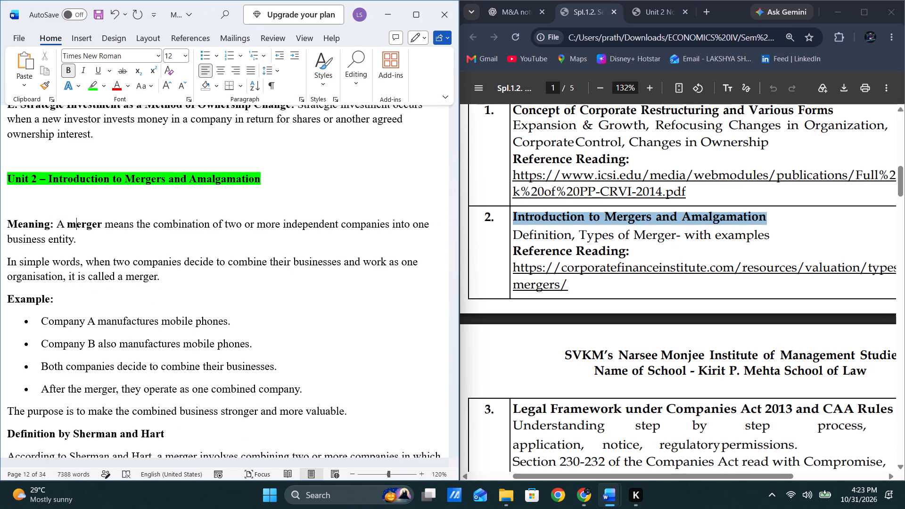
key(BackSpace)
key(m)
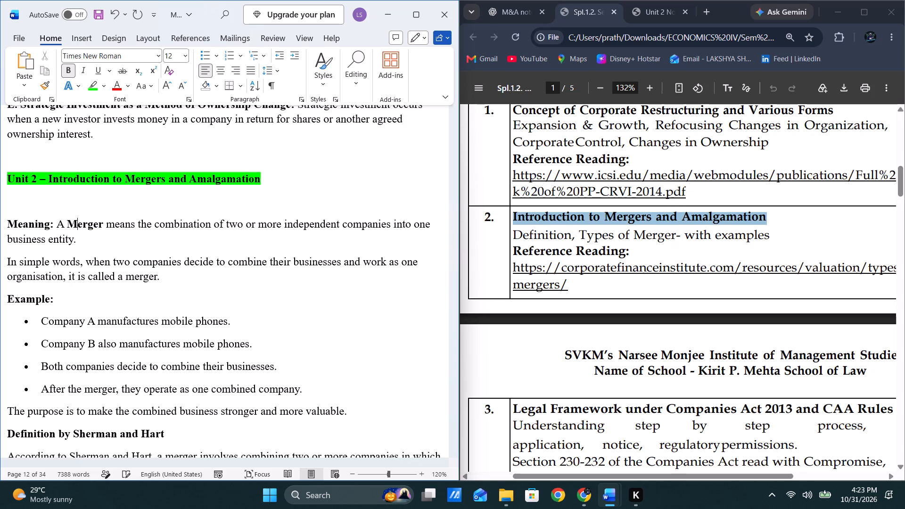
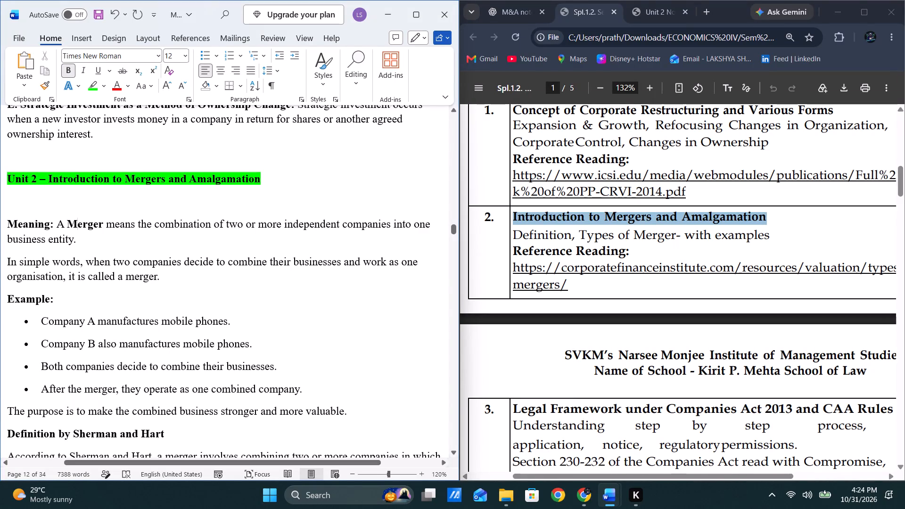
Delete the "Example:" heading, its four company bullets and the purpose sentence, leaving one blank line before "Definition by Sherman and Hart".
scroll(211, 295, down, 1)
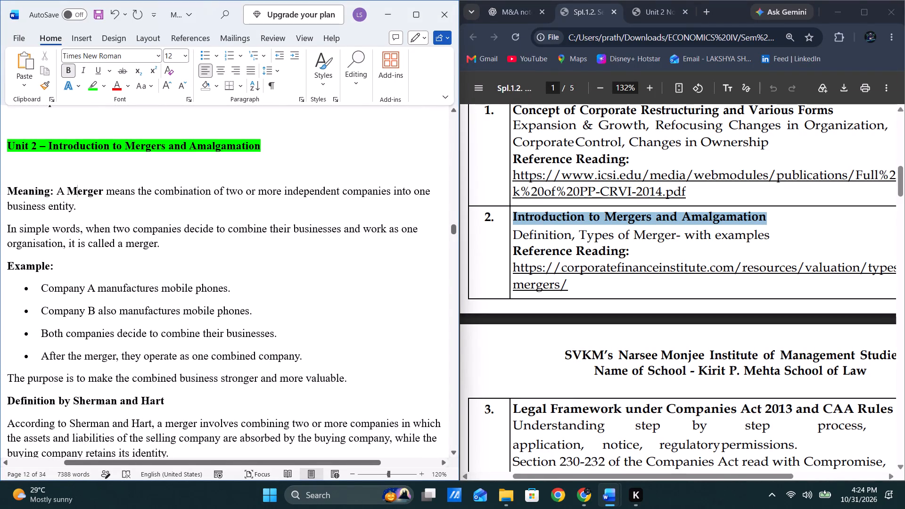
drag(2, 264, 124, 284)
drag(124, 284, 367, 376)
key(backslash)
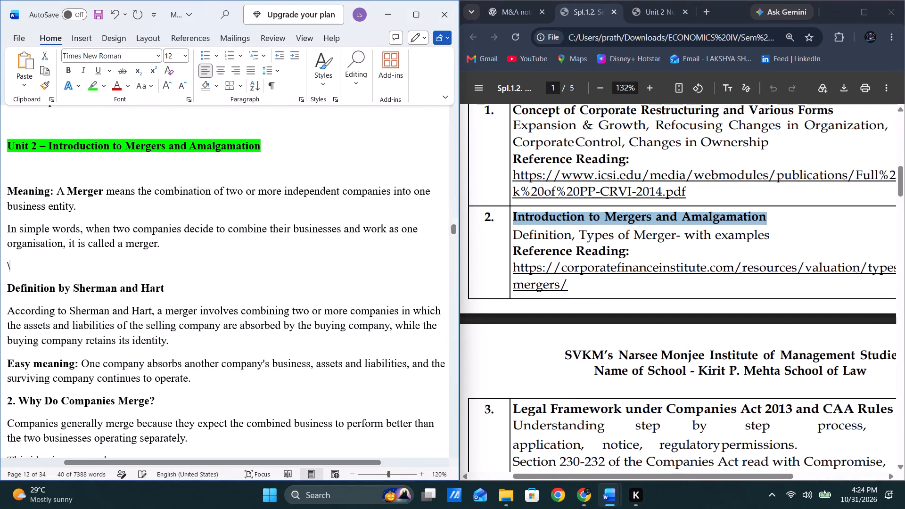
key(BackSpace)
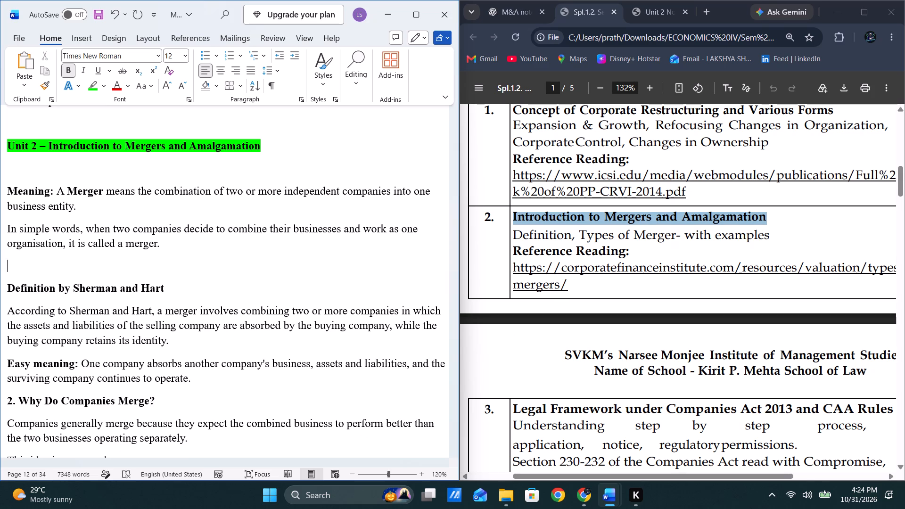
Delete the "Easy meaning" paragraph and the number before "Why Do Companies Merge?", leaving a blank line above that heading.
scroll(219, 331, down, 1)
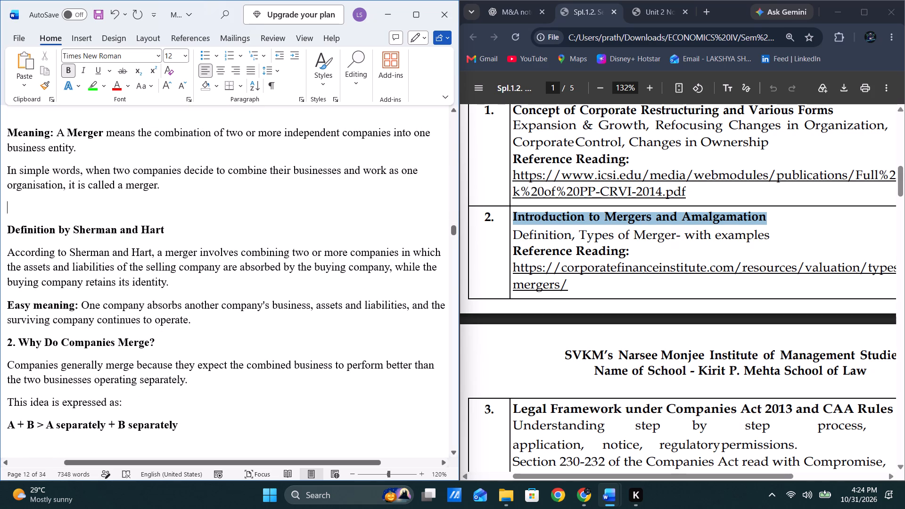
drag(17, 345, 8, 310)
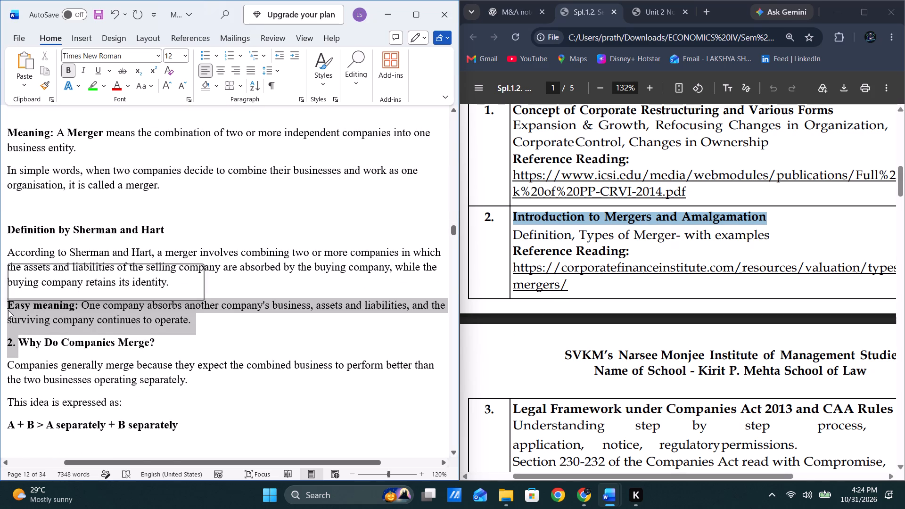
key(BackSpace)
key(Return)
Merge the "Definition by Sherman and Hart" heading into the paragraph below it as the run-in label "Definition by Sherman and Hart: ".
key(Down)
key(Up)
key(Up)
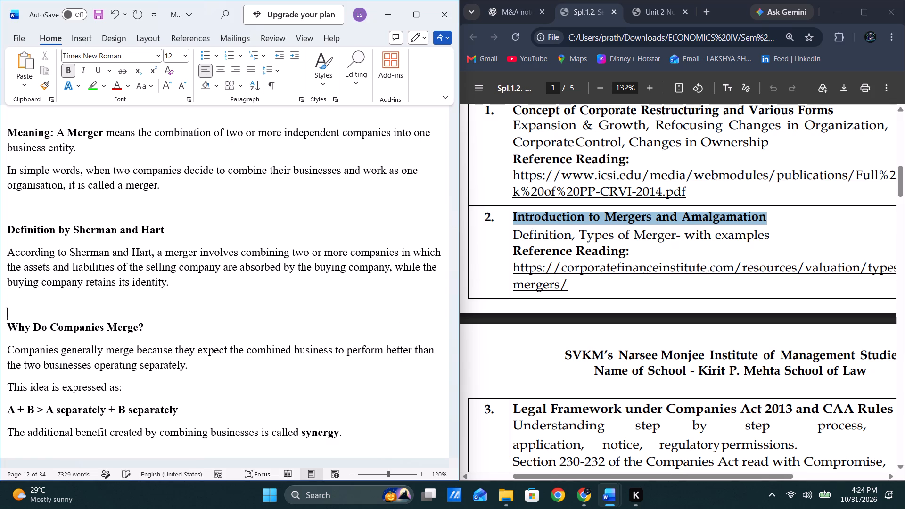
key(Up)
key(Up)
key(Up)
key(BackSpace)
text(:)
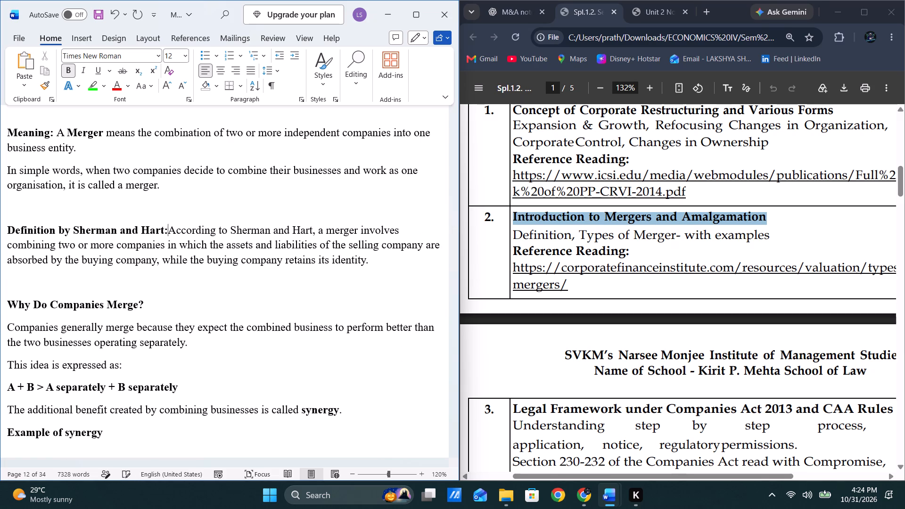
key(space)
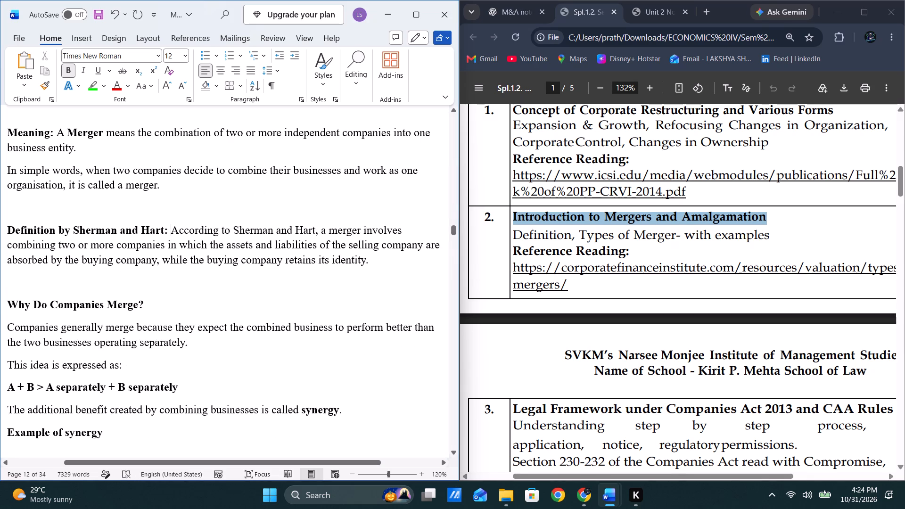
Join the formula "A + B > A separately + B separately" onto the line "This idea is expressed as:", separated by a space.
scroll(216, 318, down, 1)
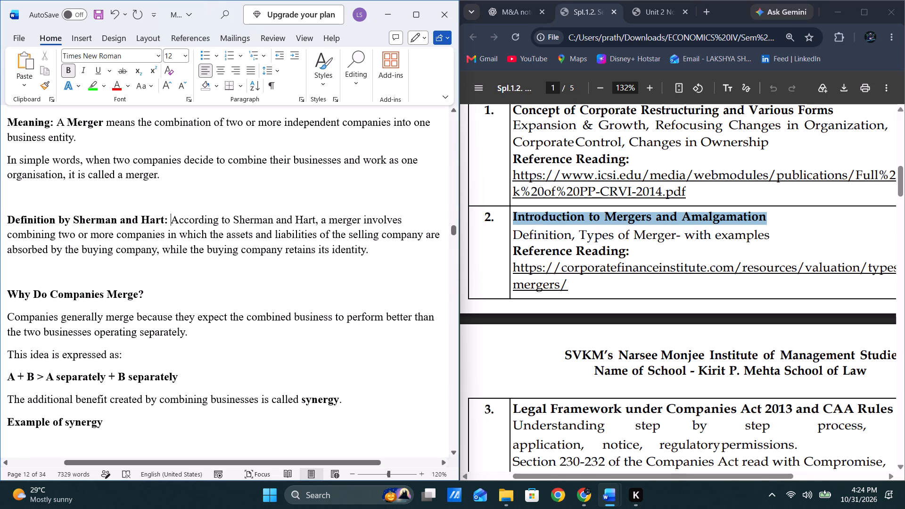
scroll(216, 318, down, 1)
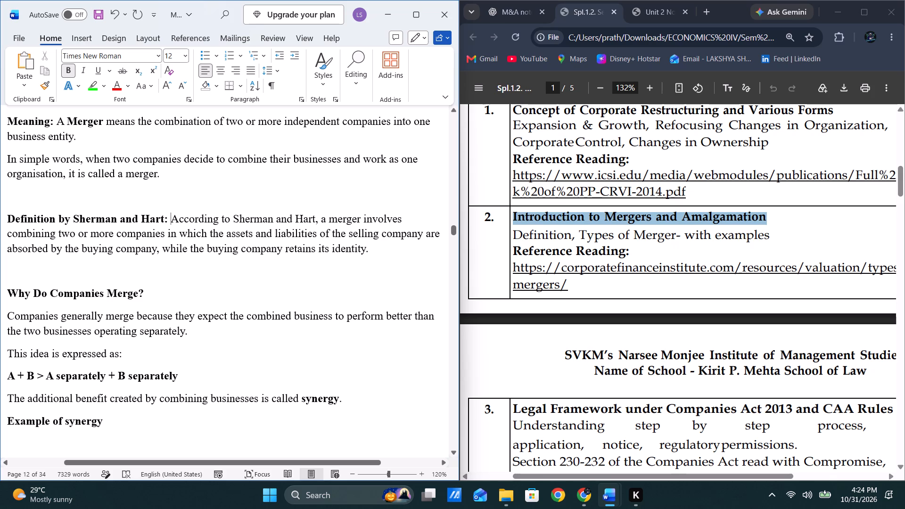
scroll(272, 286, down, 1)
scroll(220, 245, down, 1)
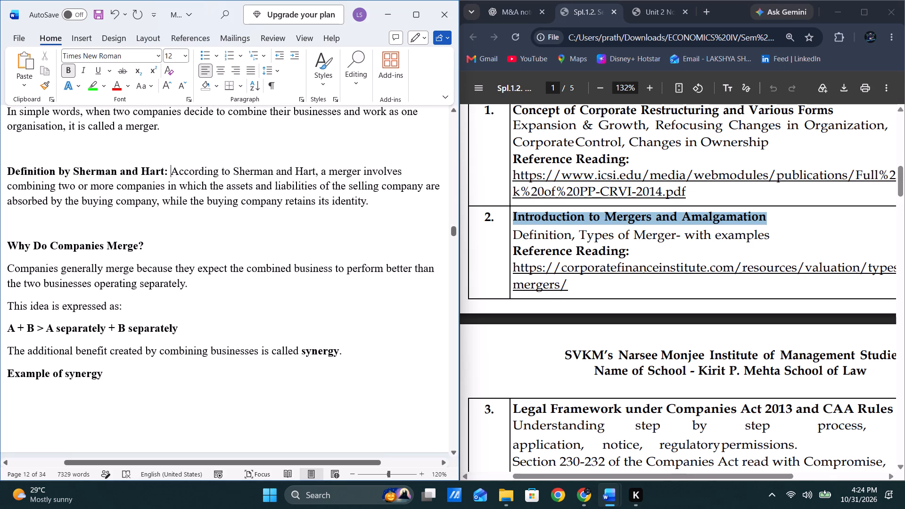
scroll(125, 260, down, 1)
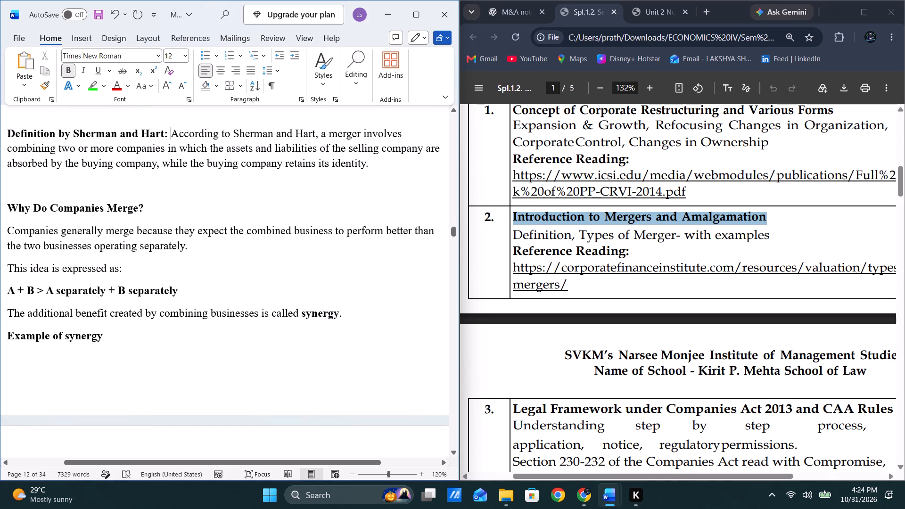
scroll(193, 252, down, 1)
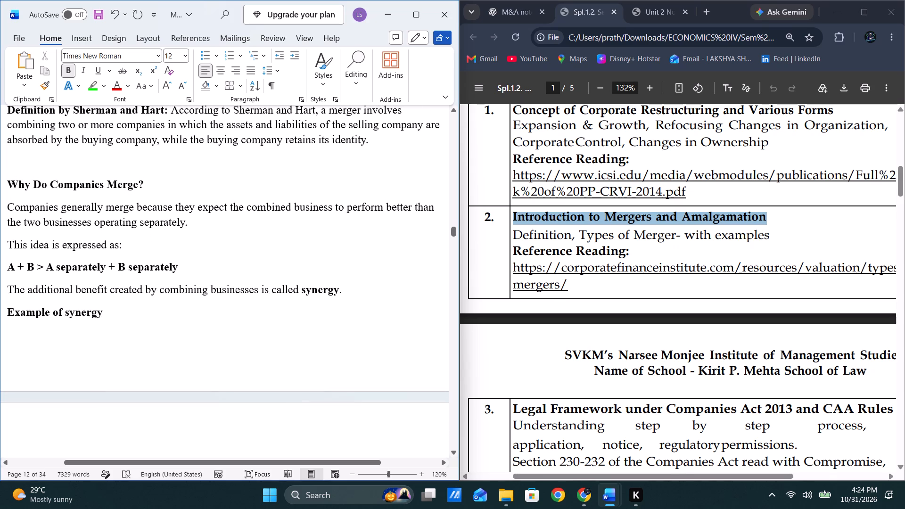
scroll(325, 230, down, 1)
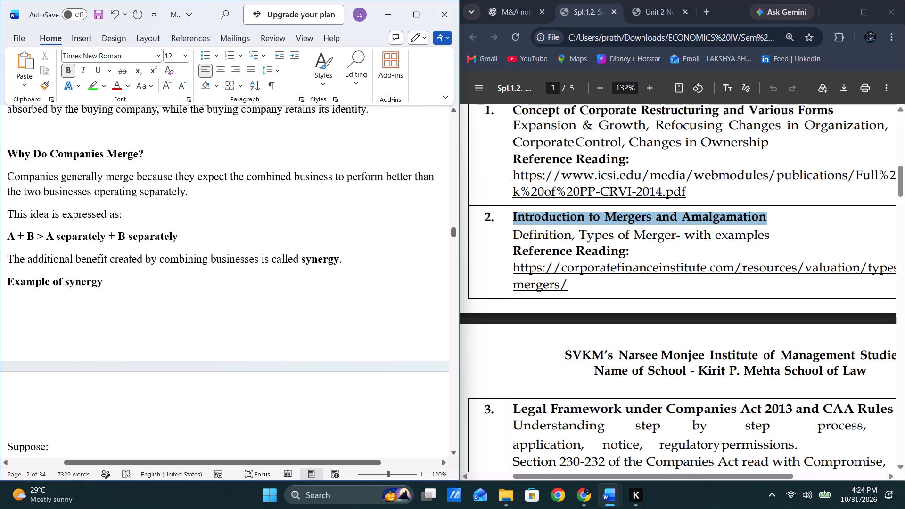
click(7, 239)
key(BackSpace)
key(space)
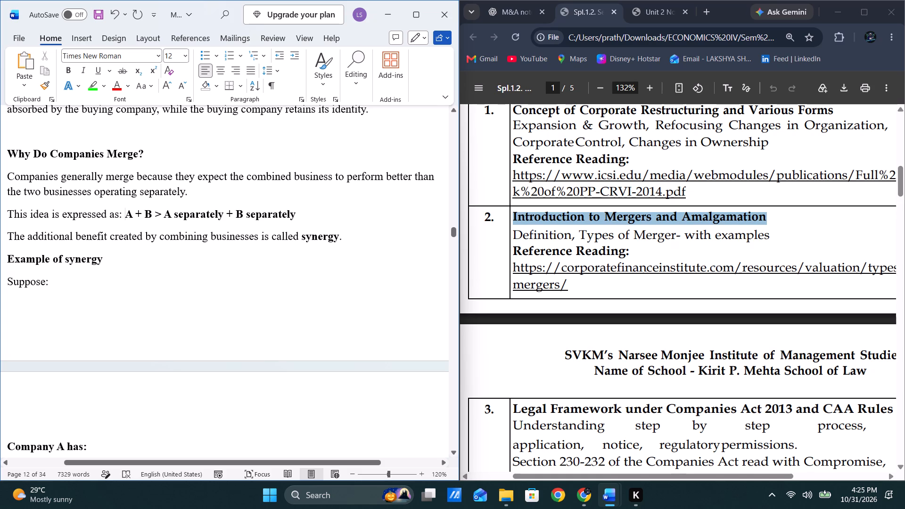
Delete the whole "Example of synergy" section and insert a blank line above the "Main objectives of mergers" heading.
drag(4, 260, 6, 260)
drag(6, 260, 144, 440)
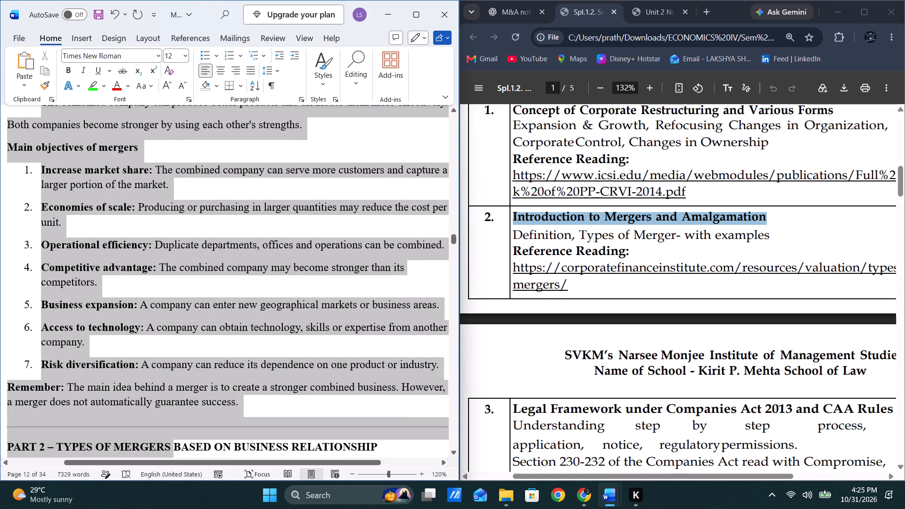
drag(144, 440, 283, 156)
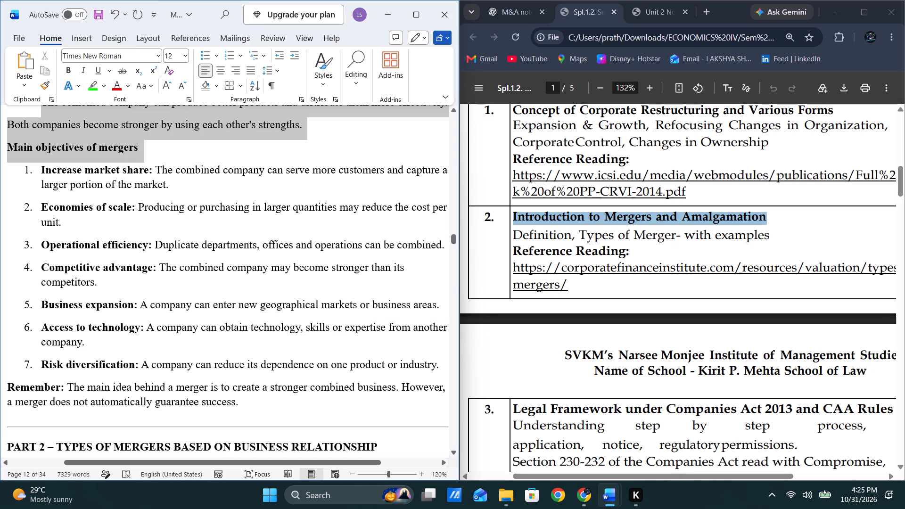
drag(283, 156, 329, 138)
key(BackSpace)
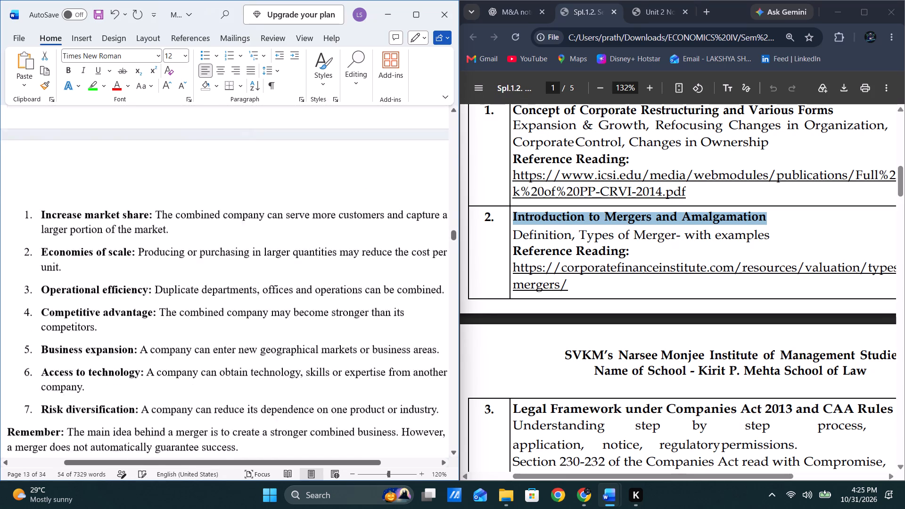
scroll(329, 138, up, 1)
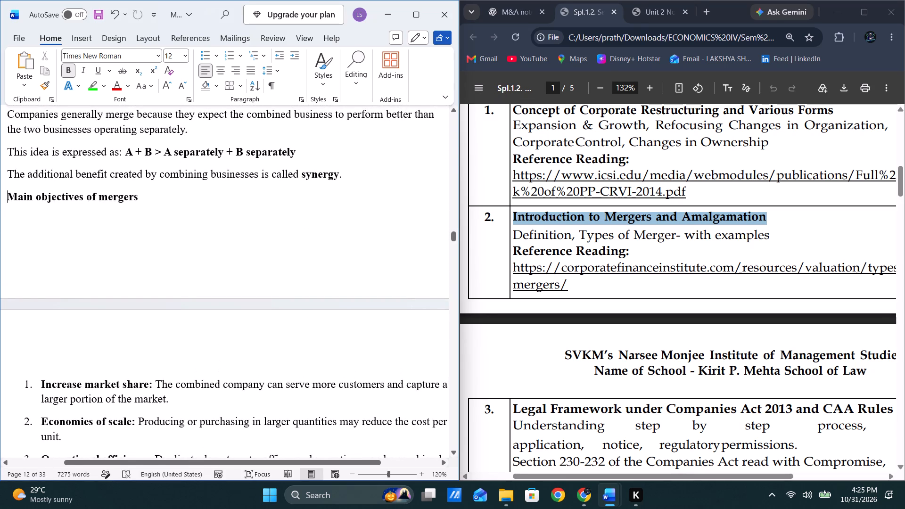
key(Return)
Delete the "Remember" paragraph, the divider line and the "PART 2 –" prefix, leaving a blank line above the types of mergers heading.
scroll(329, 138, up, 1)
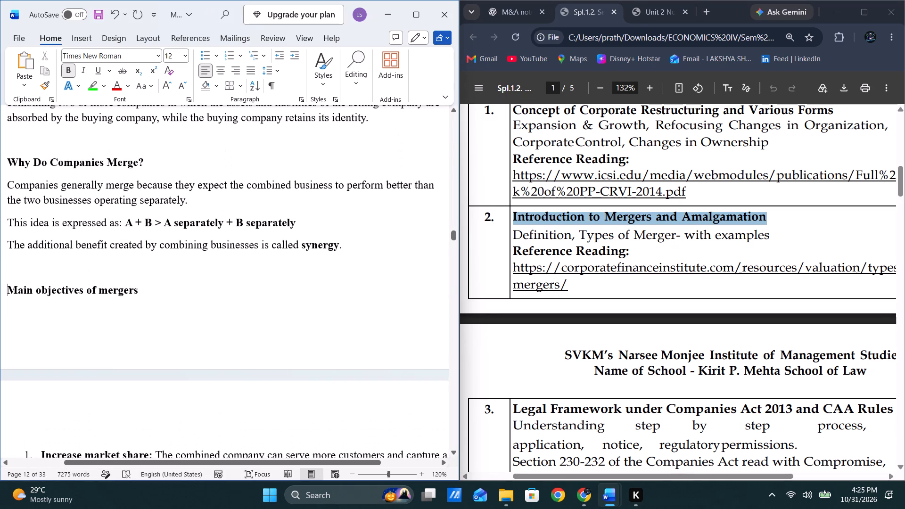
scroll(329, 138, up, 1)
scroll(177, 197, down, 1)
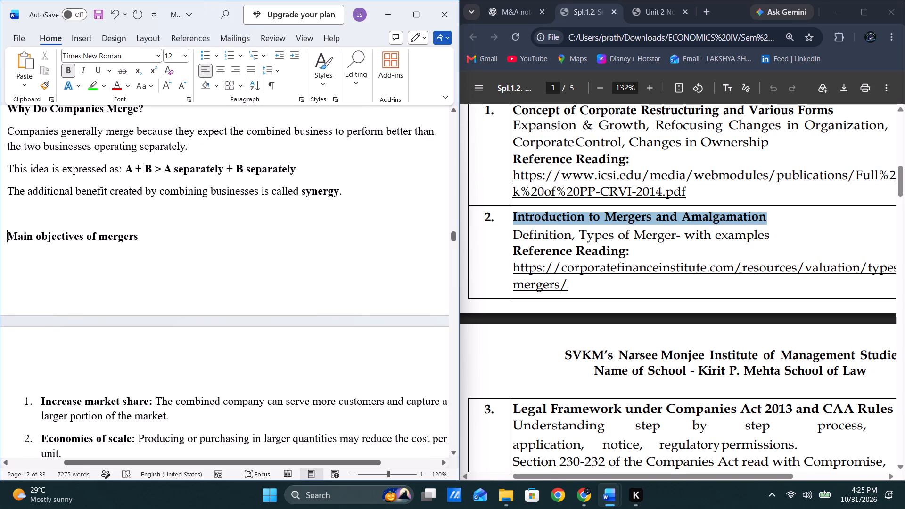
scroll(146, 277, down, 1)
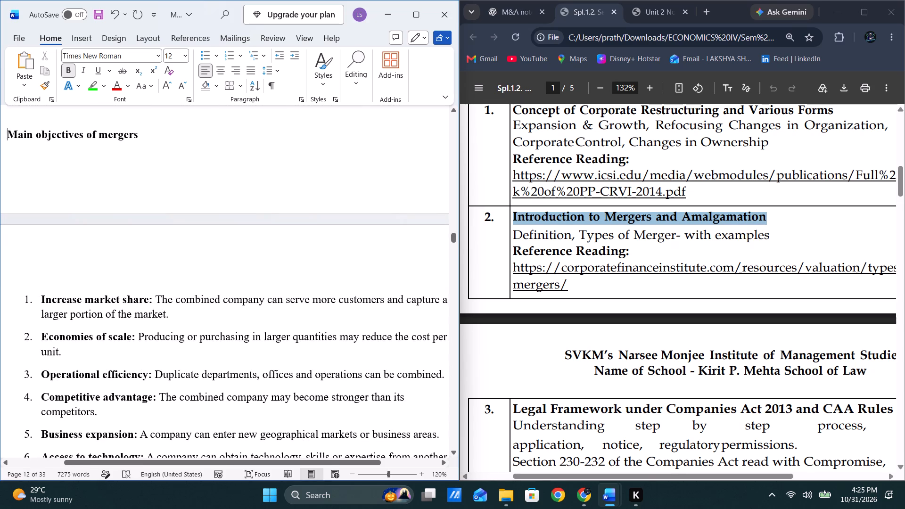
scroll(146, 277, down, 2)
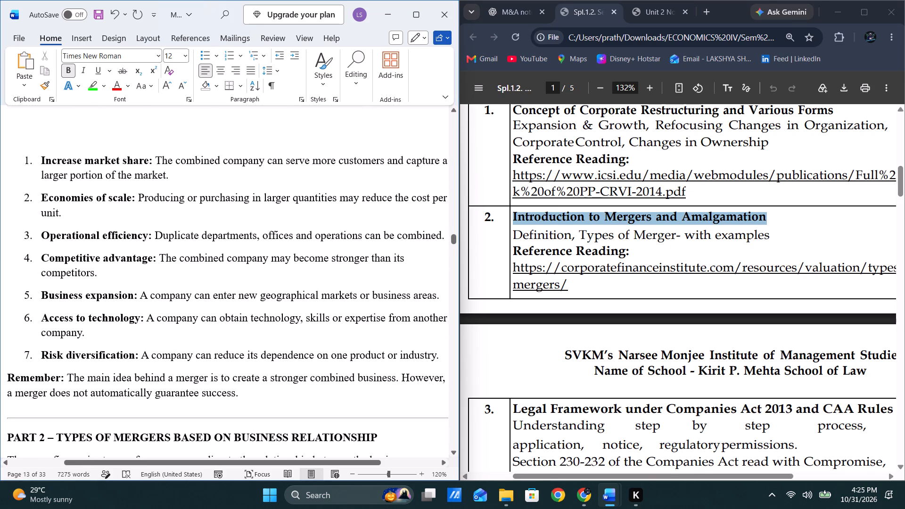
scroll(125, 308, down, 1)
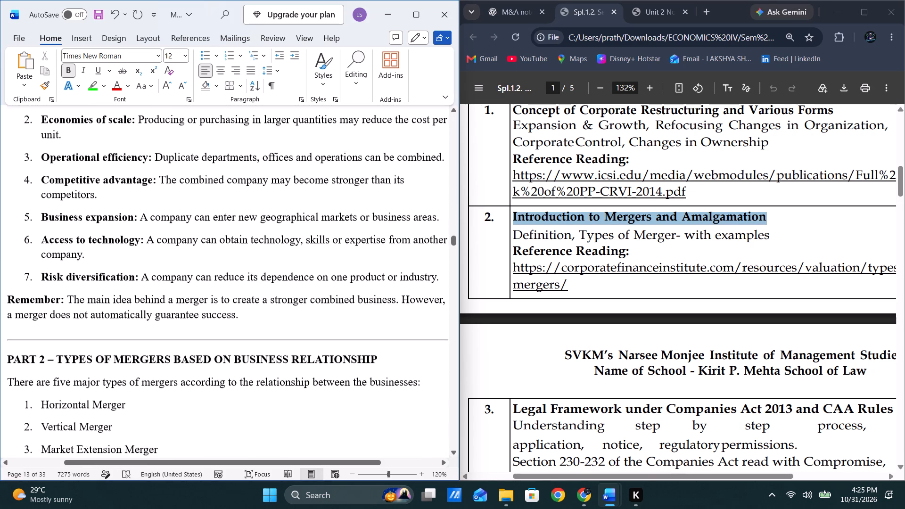
drag(7, 299, 54, 359)
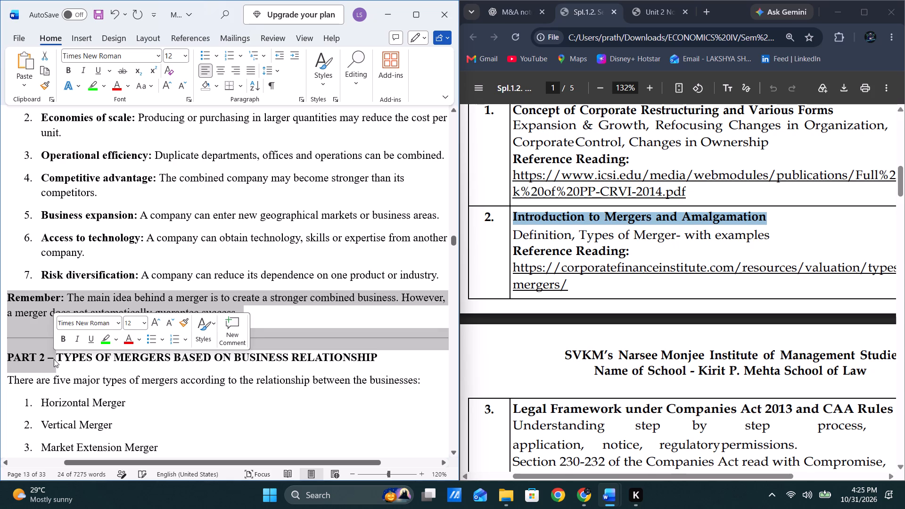
key(BackSpace)
key(Return)
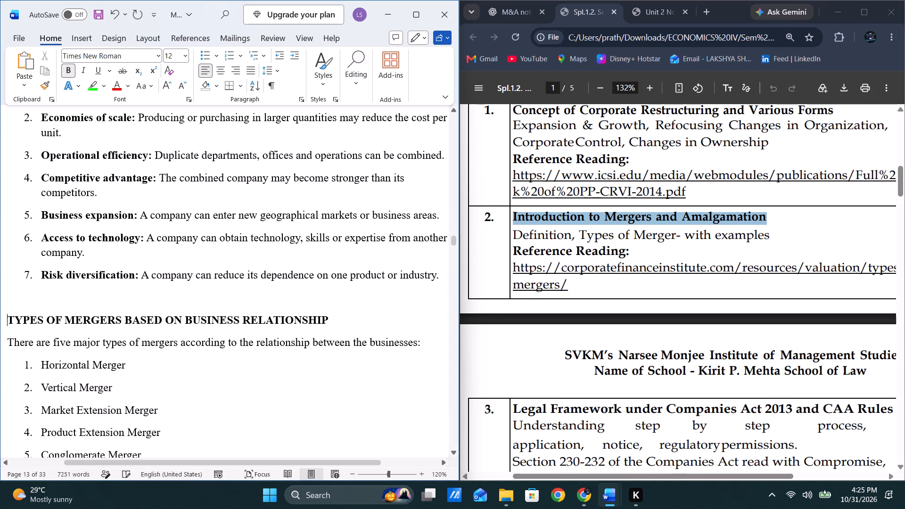
Delete the five-types introductory sentence, its numbered list and the number "3." so "Horizontal Merger" directly follows the types heading.
scroll(224, 287, down, 1)
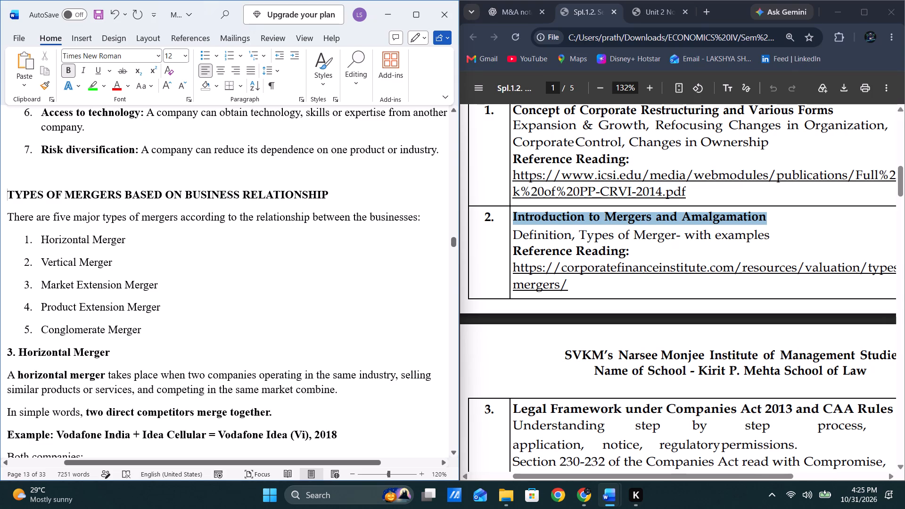
drag(15, 357, 9, 224)
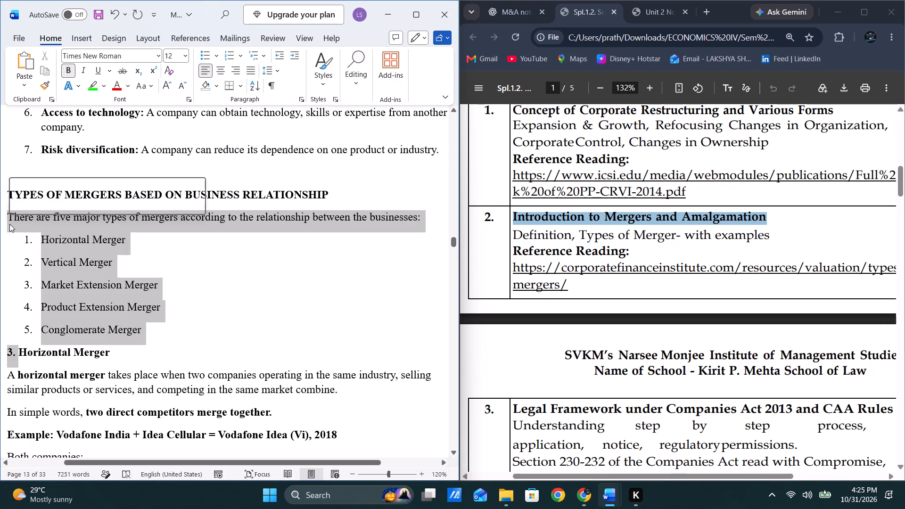
key(BackSpace)
key(Return)
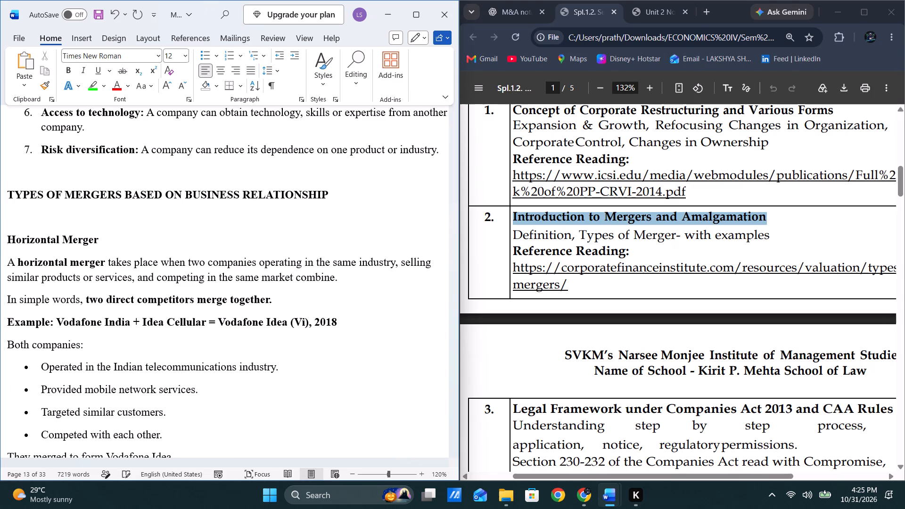
key(BackSpace)
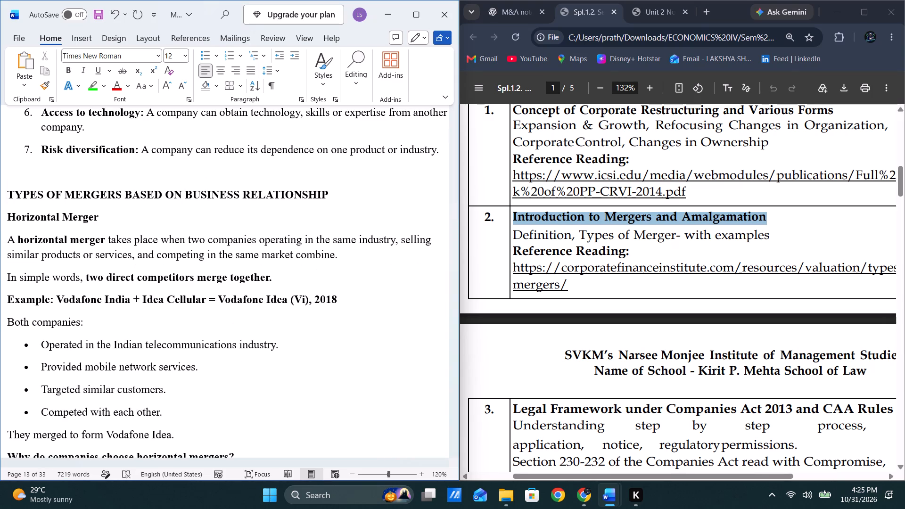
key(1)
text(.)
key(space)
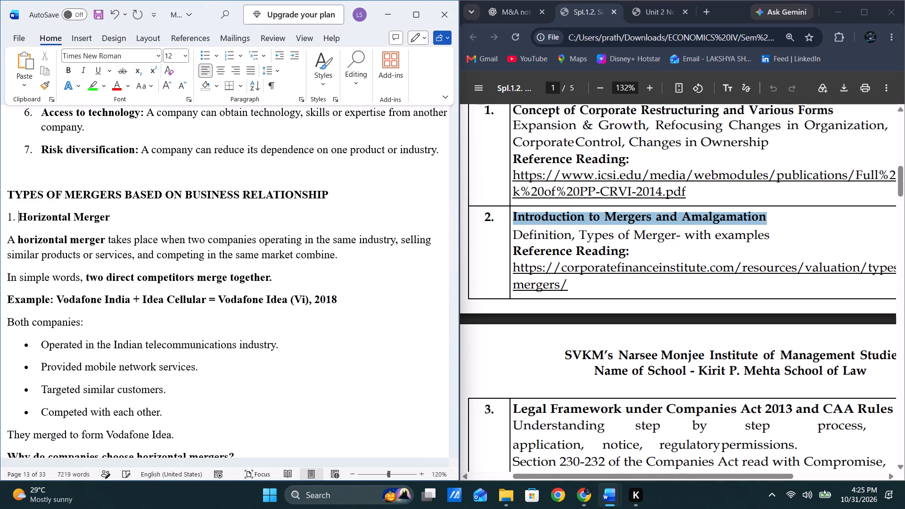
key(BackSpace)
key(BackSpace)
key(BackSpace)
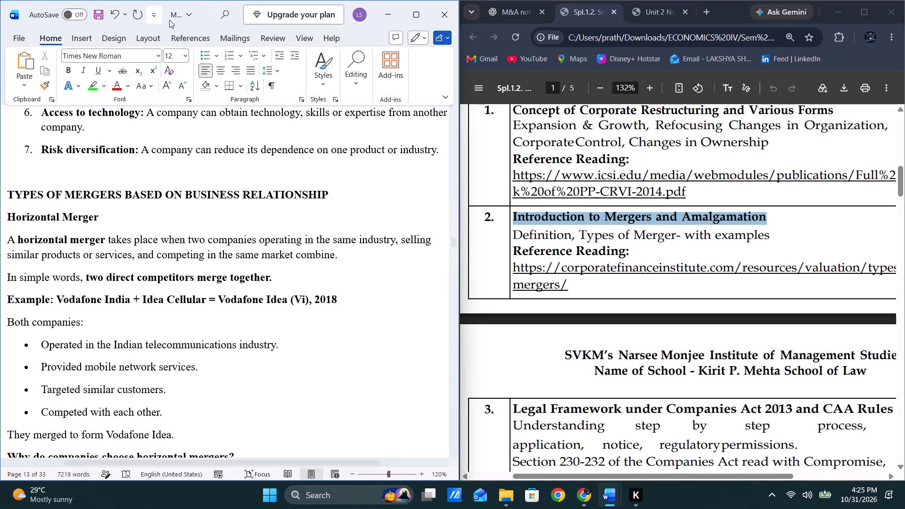
Number the "Horizontal Merger" heading as item 1 and align its number with the left text margin.
click(232, 54)
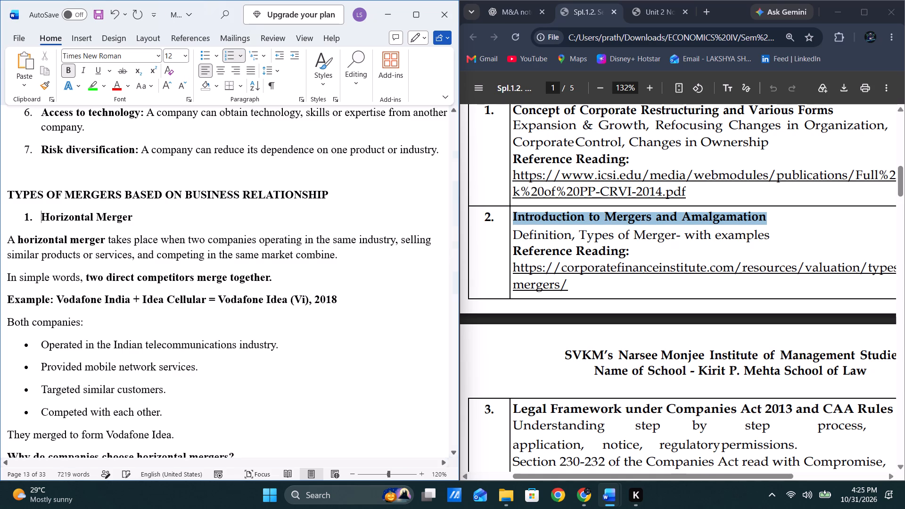
click(27, 219)
drag(27, 219, 21, 219)
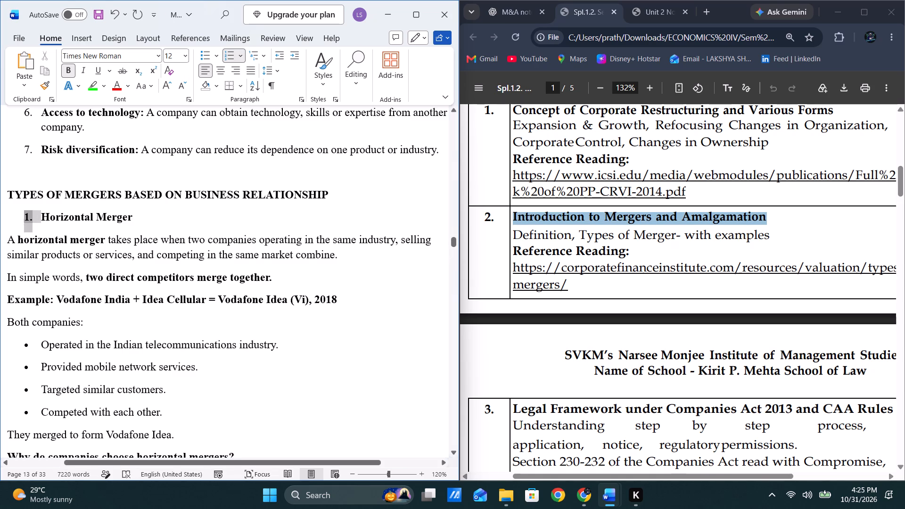
drag(21, 219, 2, 221)
Join the horizontal merger definition onto its "Horizontal Merger" heading line, separated by a colon and a space.
key(Down)
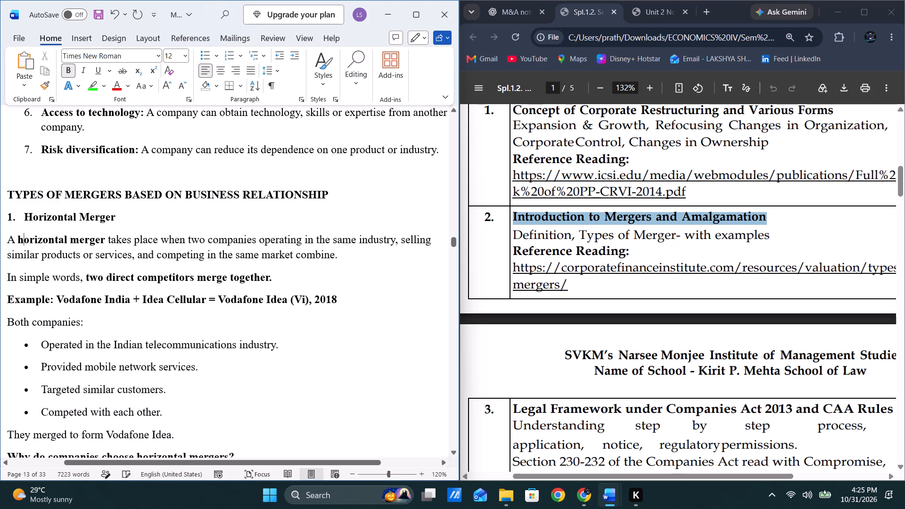
key(Left)
key(Left)
key(Left)
key(BackSpace)
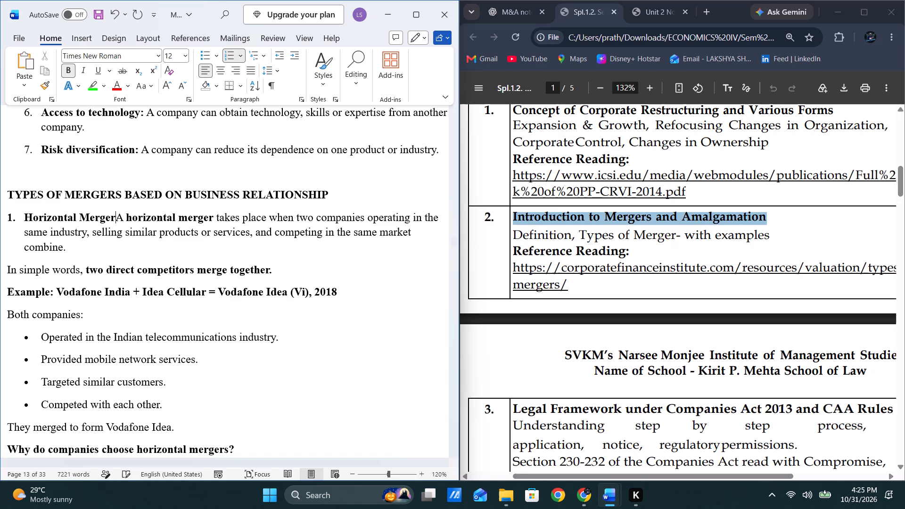
text(:)
key(space)
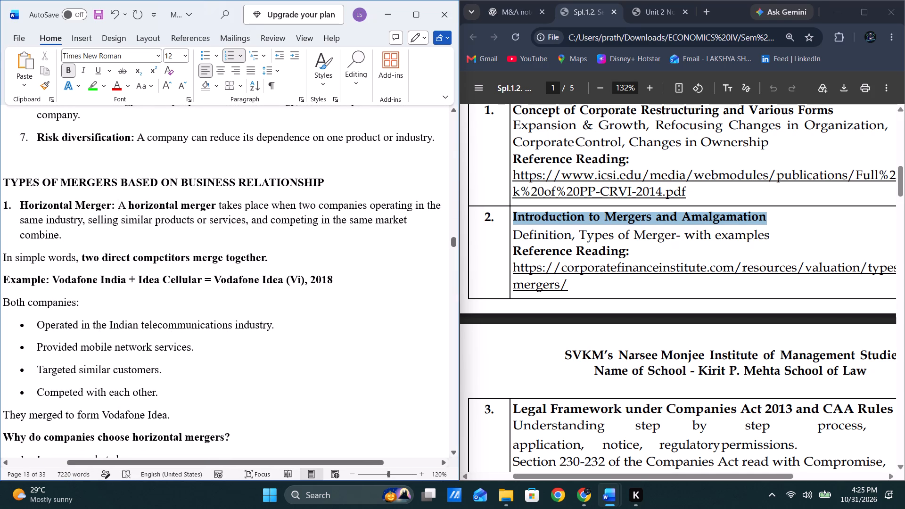
Delete the sentence "In simple words, two direct competitors merge together." under the Horizontal Merger definition.
scroll(175, 248, down, 1)
scroll(175, 248, right, 1)
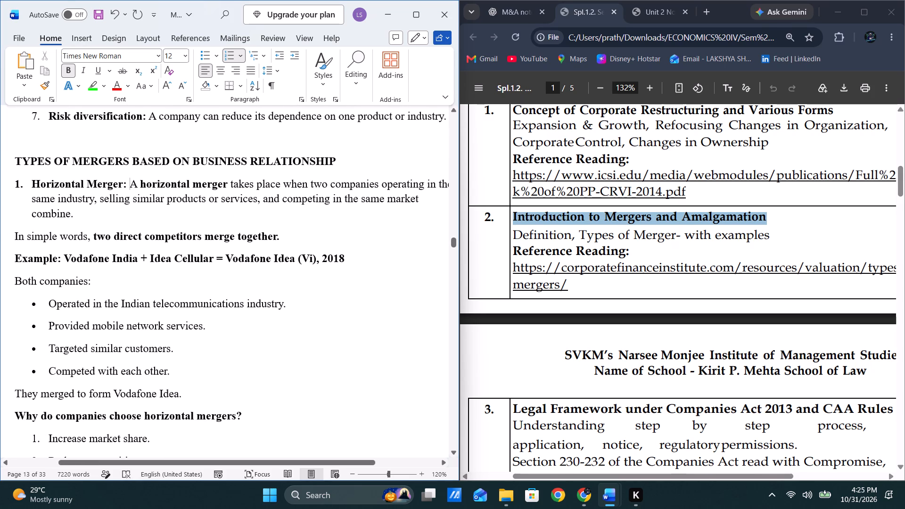
drag(6, 236, 279, 233)
key(BackSpace)
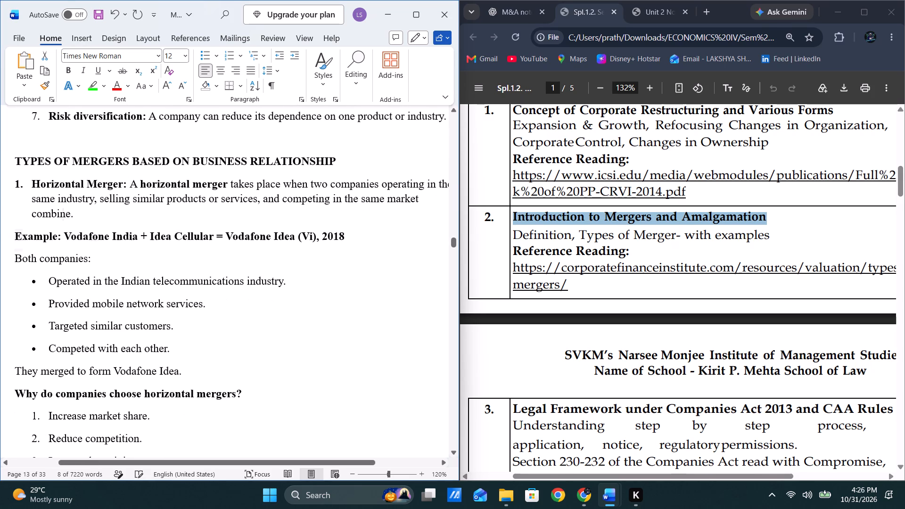
Delete the line "They merged to form Vodafone Idea." so the "Why do companies choose horizontal mergers?" heading directly follows the bullets.
scroll(141, 344, down, 1)
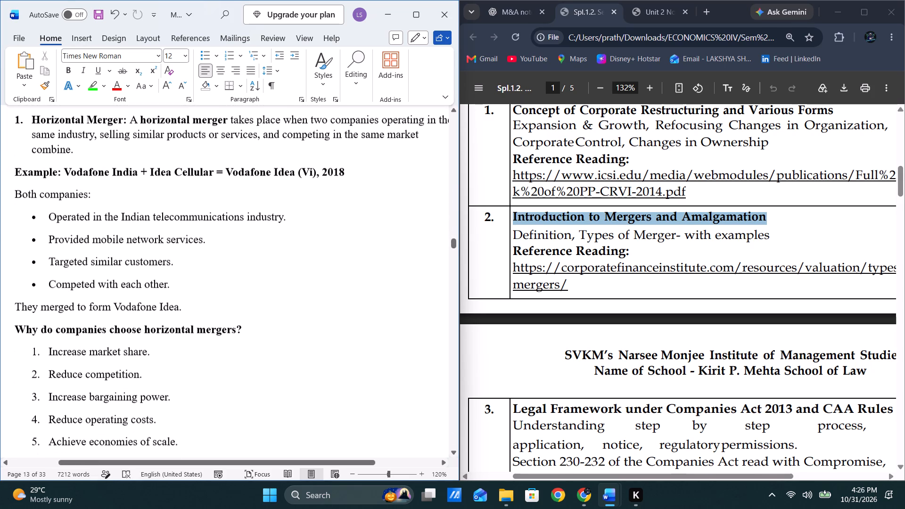
scroll(124, 350, down, 1)
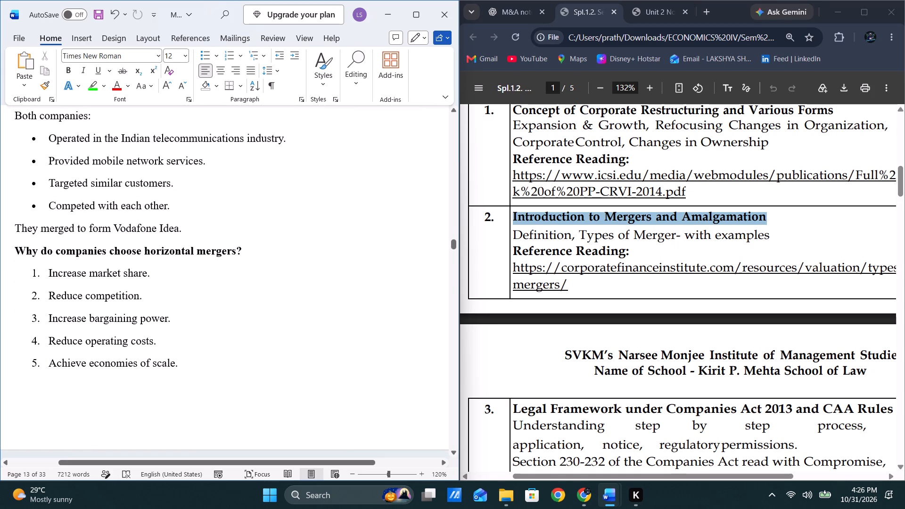
scroll(76, 277, up, 1)
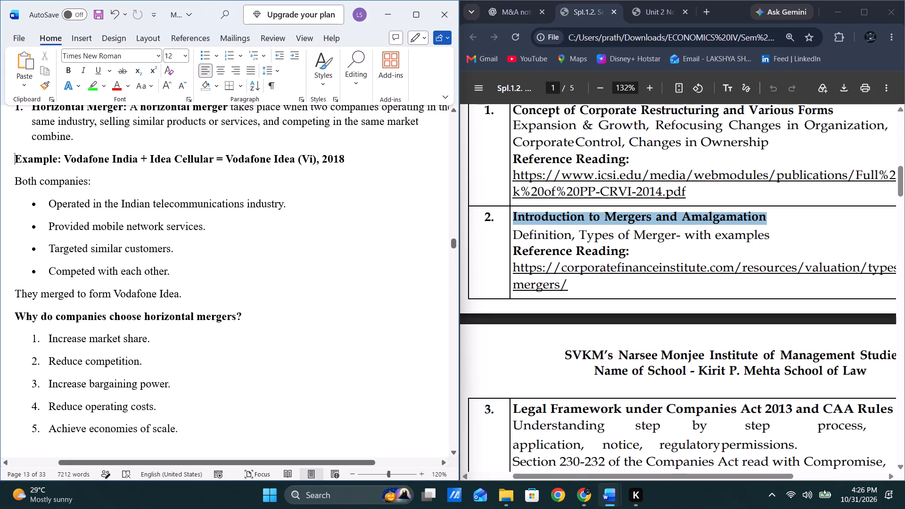
drag(10, 186, 189, 291)
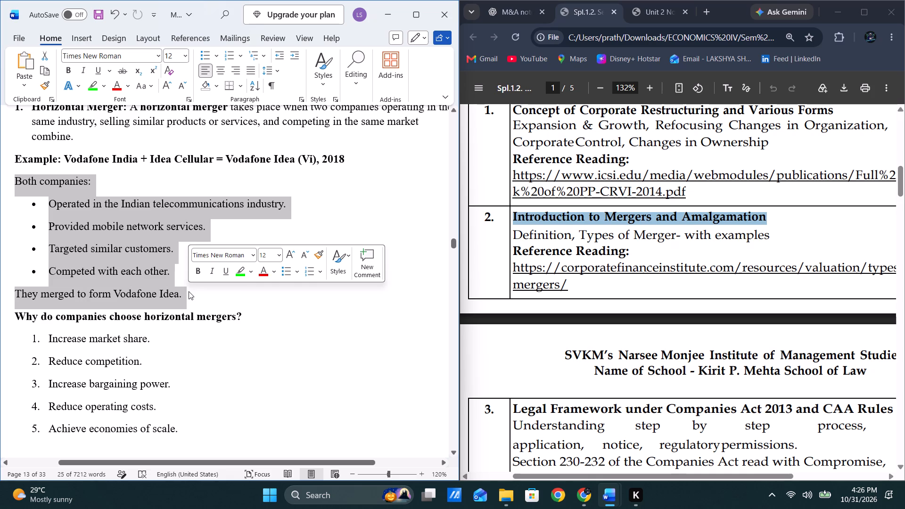
click(189, 291)
scroll(189, 291, down, 1)
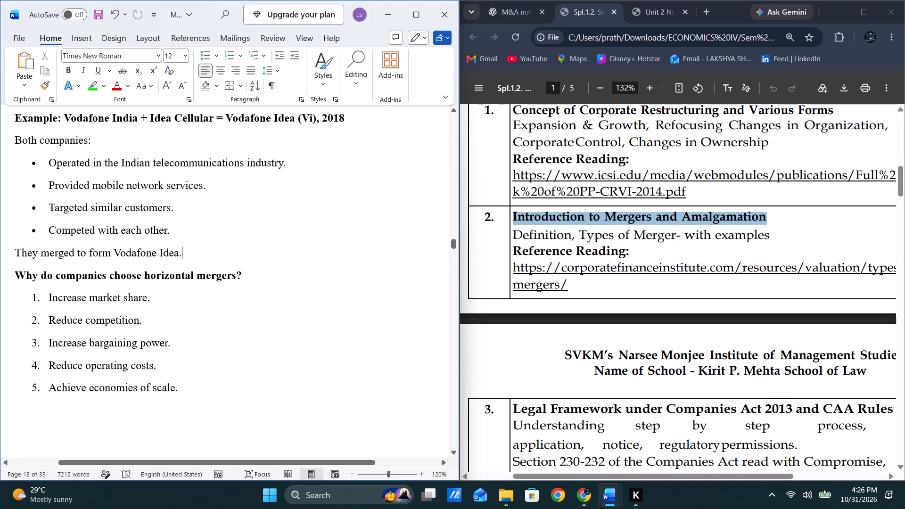
scroll(189, 291, down, 1)
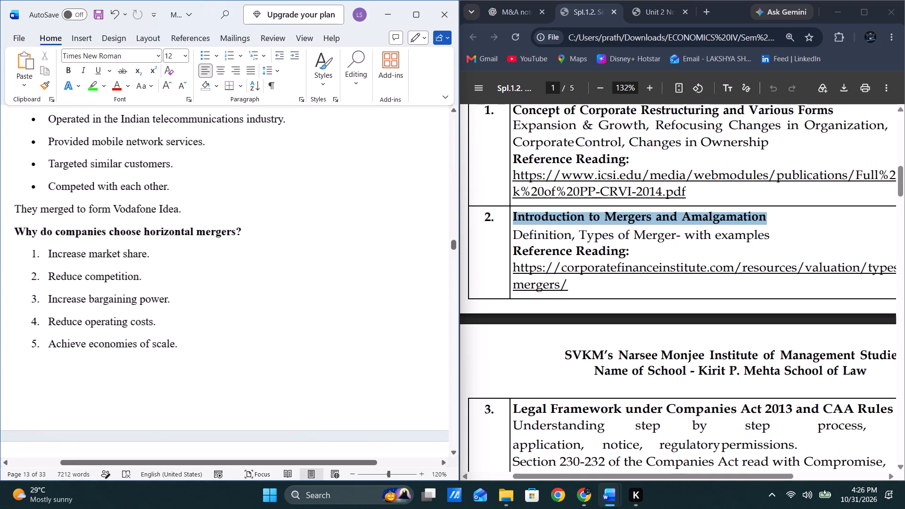
drag(203, 208, 9, 219)
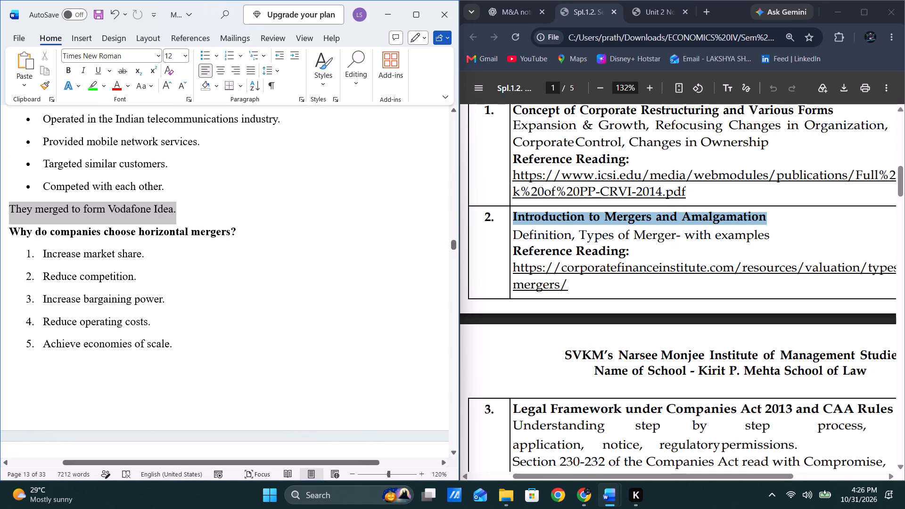
drag(9, 219, 9, 218)
key(BackSpace)
scroll(9, 218, up, 1)
key(bracketright)
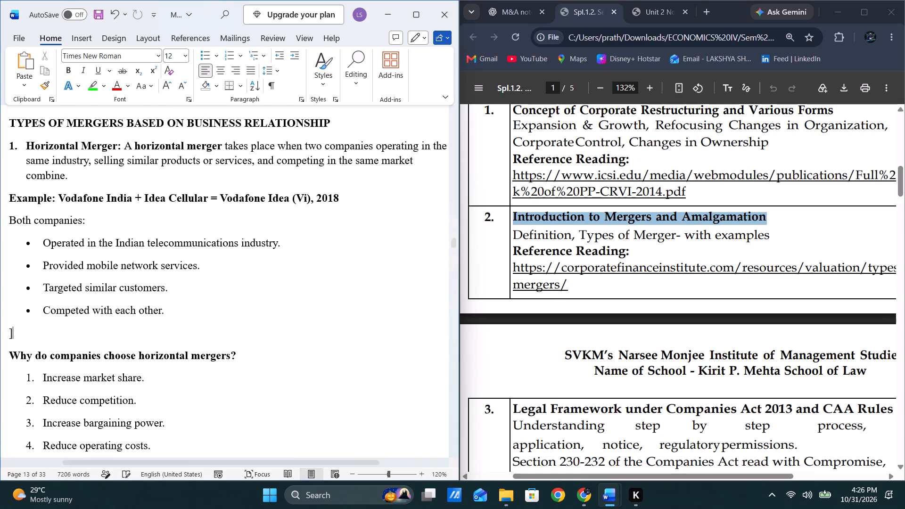
key(BackSpace)
key(BackSpace)
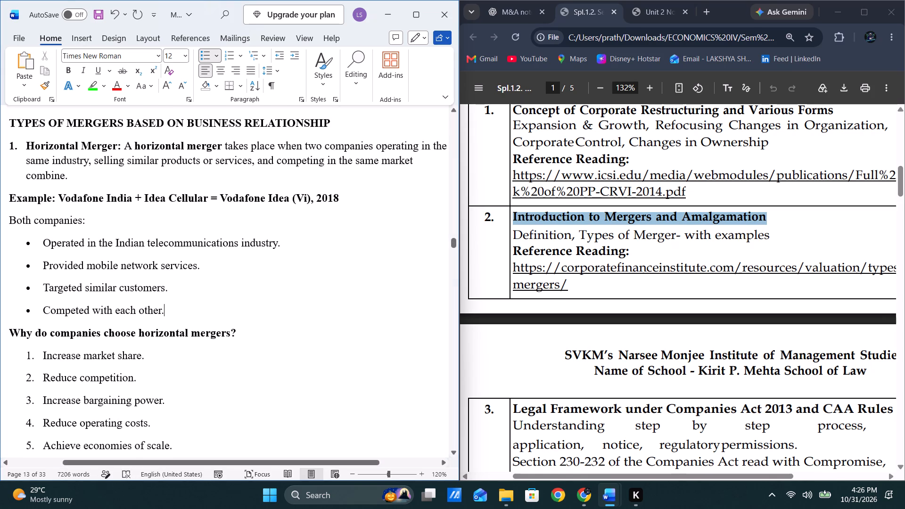
Delete the horizontal merger's Easy example, Main concern and Memory trick paragraphs plus the "4." prefix, leaving a blank line above "Vertical Merger".
scroll(110, 217, down, 2)
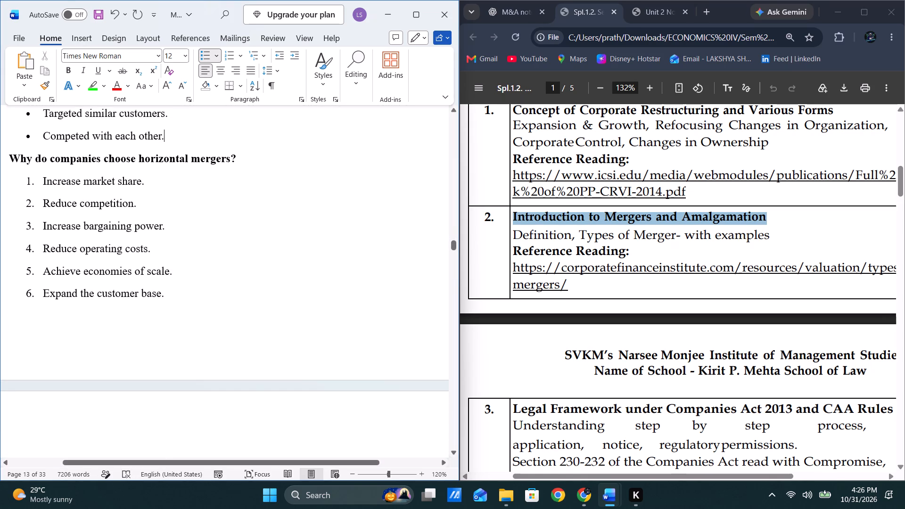
scroll(160, 210, down, 1)
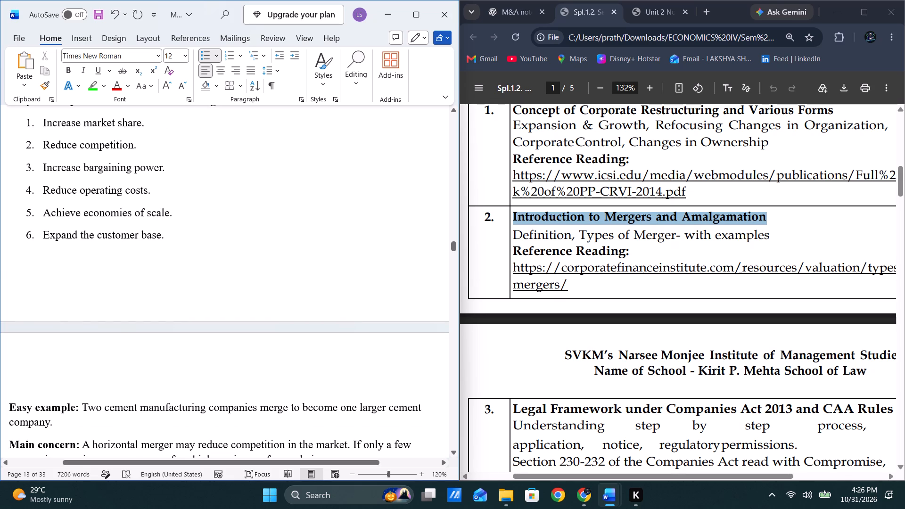
scroll(161, 204, down, 1)
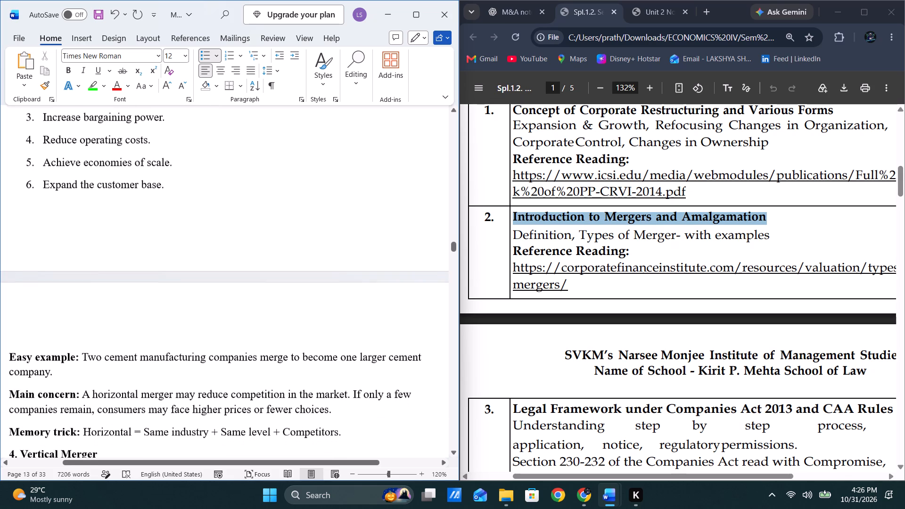
scroll(92, 246, down, 1)
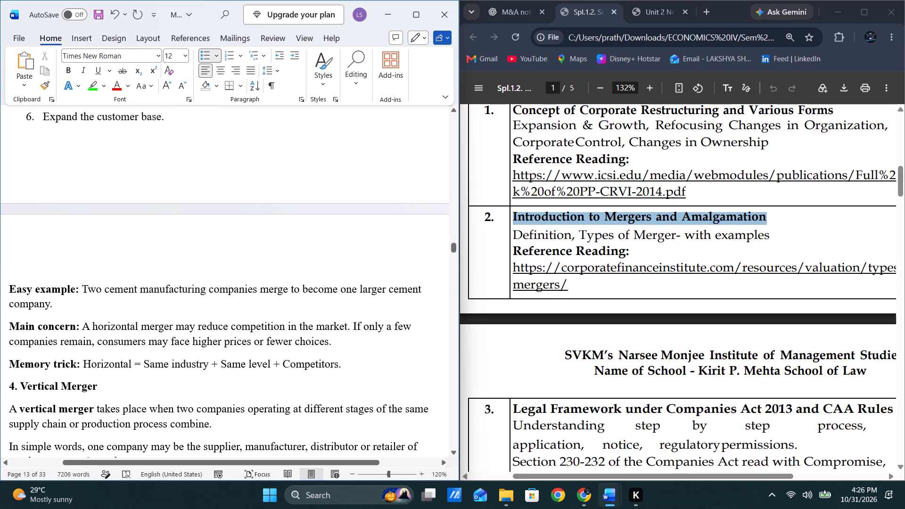
drag(18, 388, 12, 283)
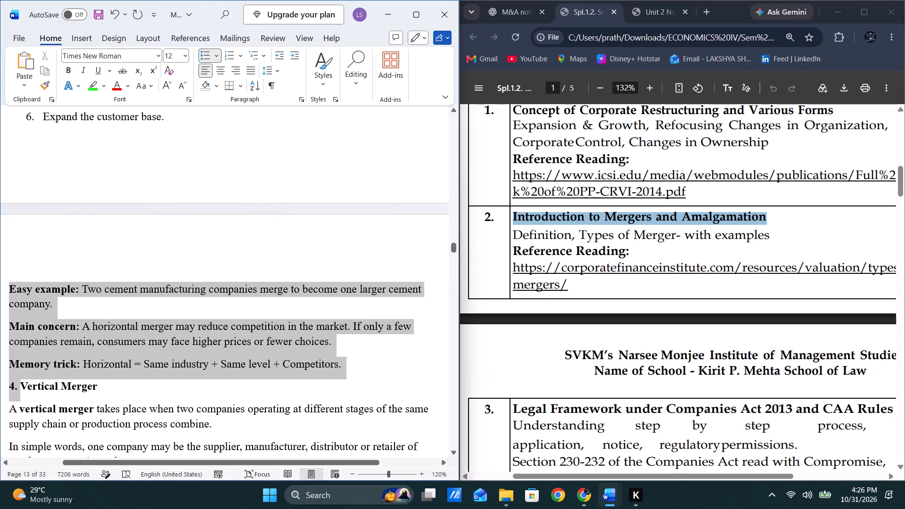
drag(12, 283, 11, 283)
key(BackSpace)
key(Return)
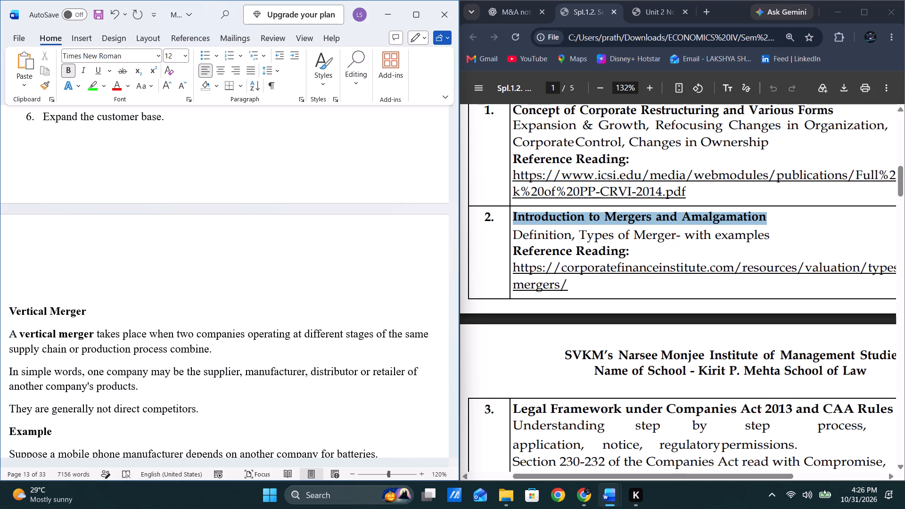
Number the "Vertical Merger" heading as item 2 and join its definition onto the same line after a colon and space.
click(233, 55)
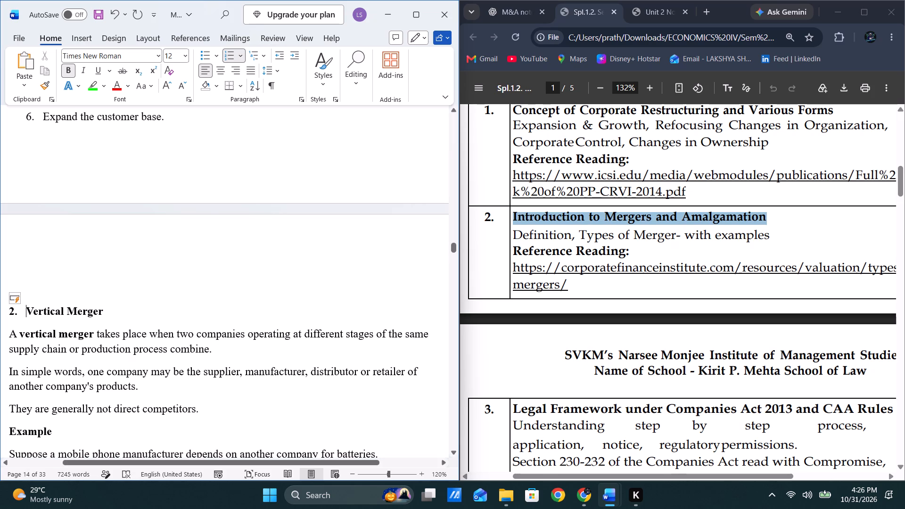
scroll(74, 340, down, 1)
key(Down)
key(Left)
key(Left)
key(Left)
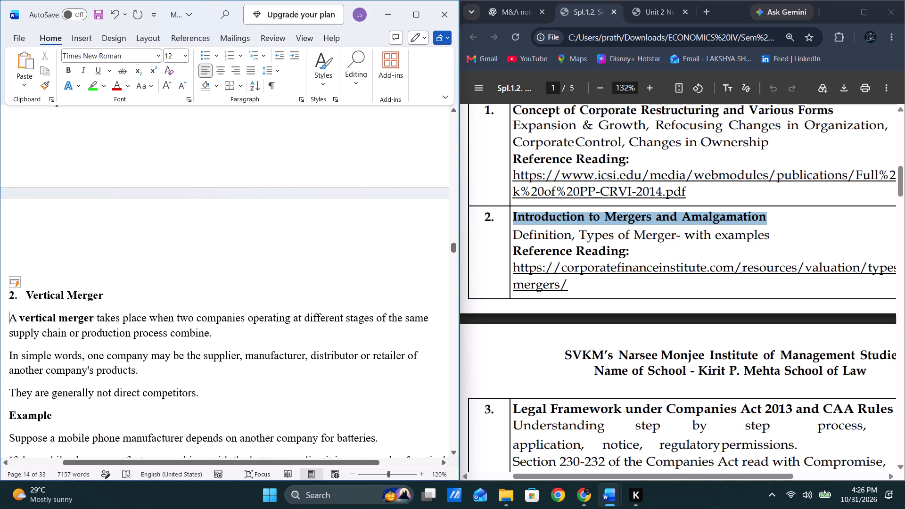
key(BackSpace)
text(:)
key(space)
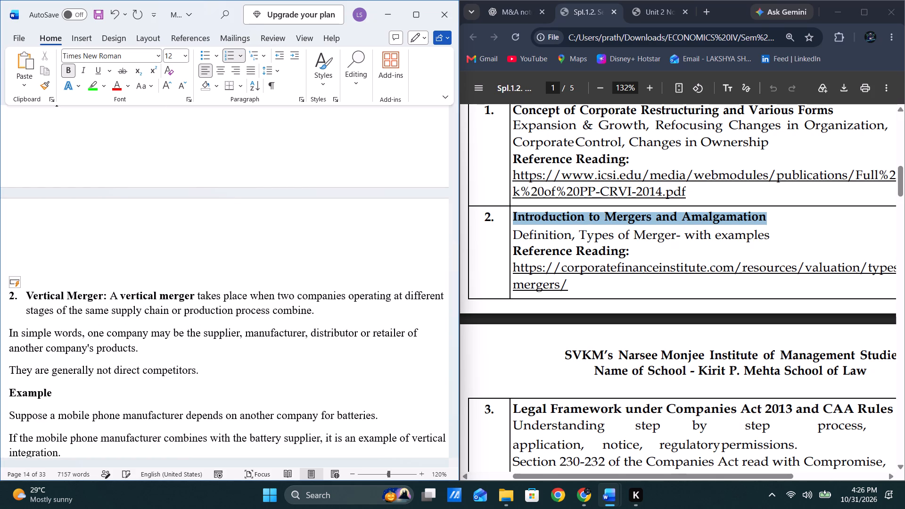
Replace the vertical merger's "In simple words" paragraph by joining "They are generally not direct competitors." onto the definition, separated by a space.
scroll(246, 331, down, 1)
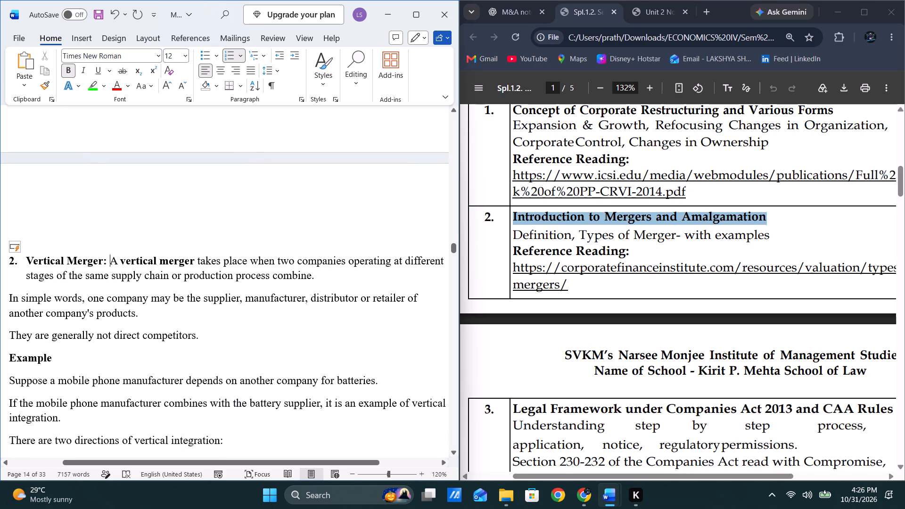
scroll(246, 331, down, 1)
scroll(332, 298, down, 1)
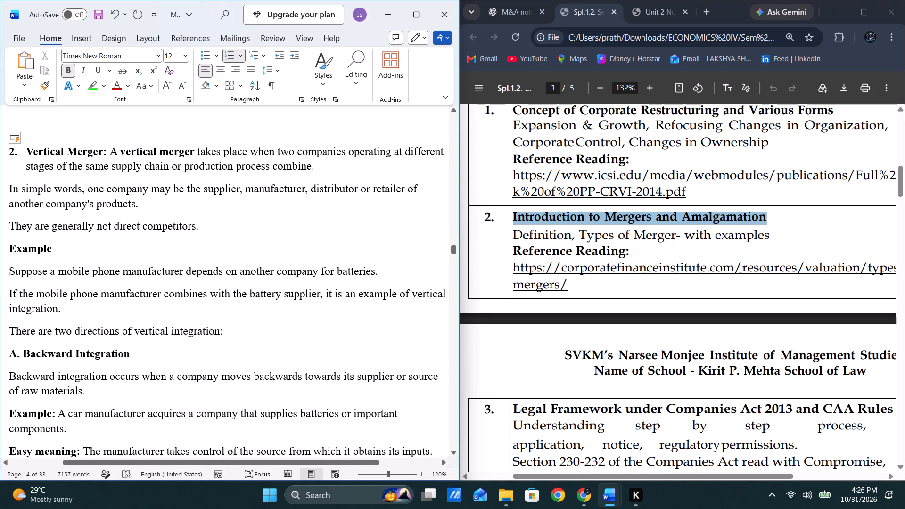
scroll(227, 191, down, 1)
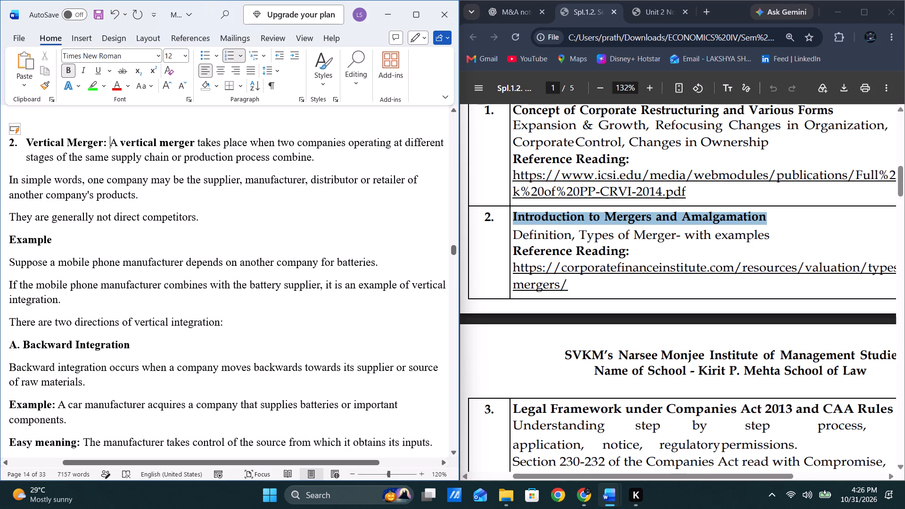
drag(6, 179, 157, 200)
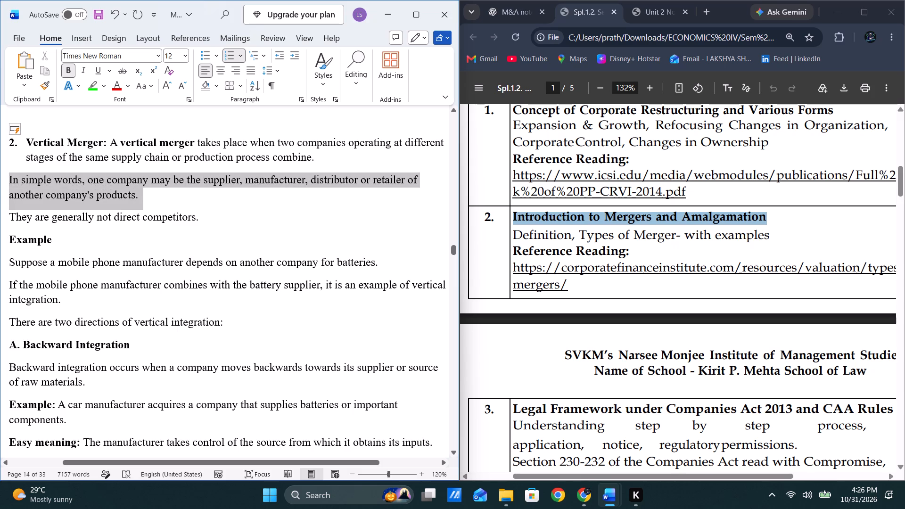
drag(157, 200, 158, 200)
key(BackSpace)
key(BackSpace)
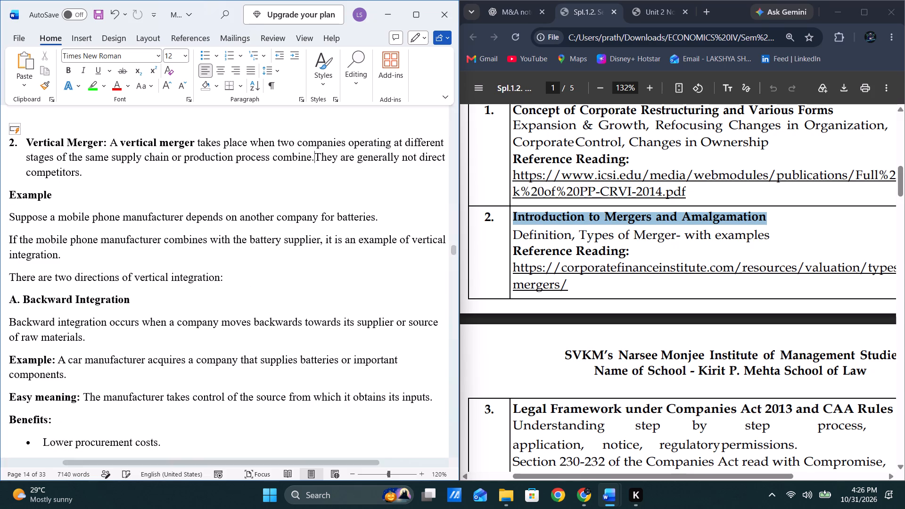
key(space)
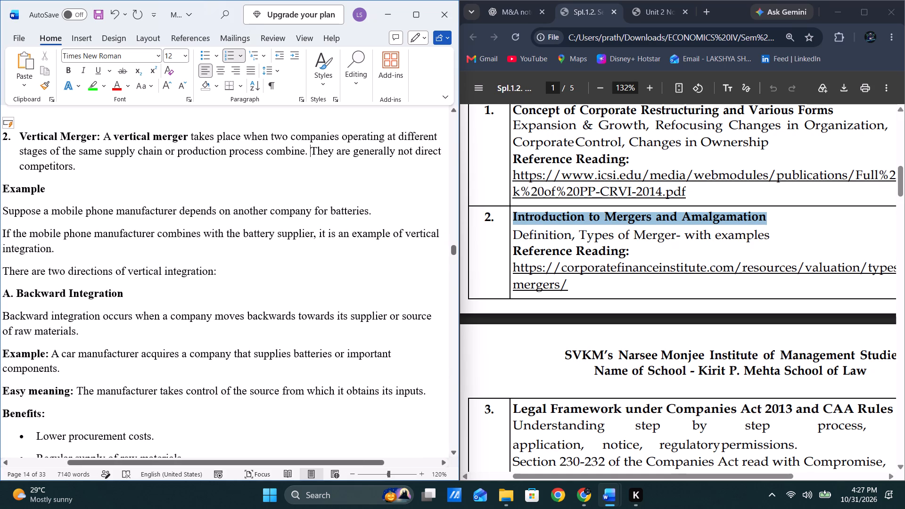
Merge the vertical merger "Example" heading and its two mobile phone manufacturer sentences into one paragraph, with a colon after "Example".
scroll(249, 275, right, 1)
click(33, 213)
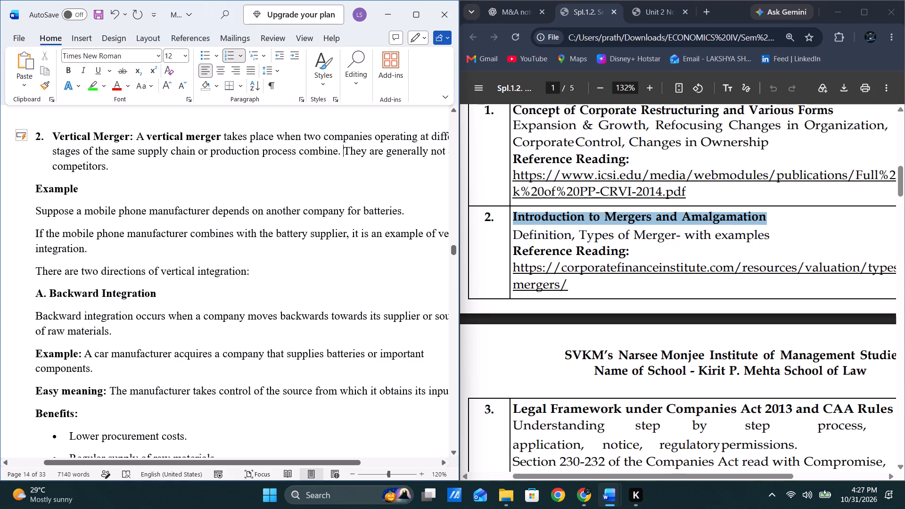
key(BackSpace)
text(:)
key(space)
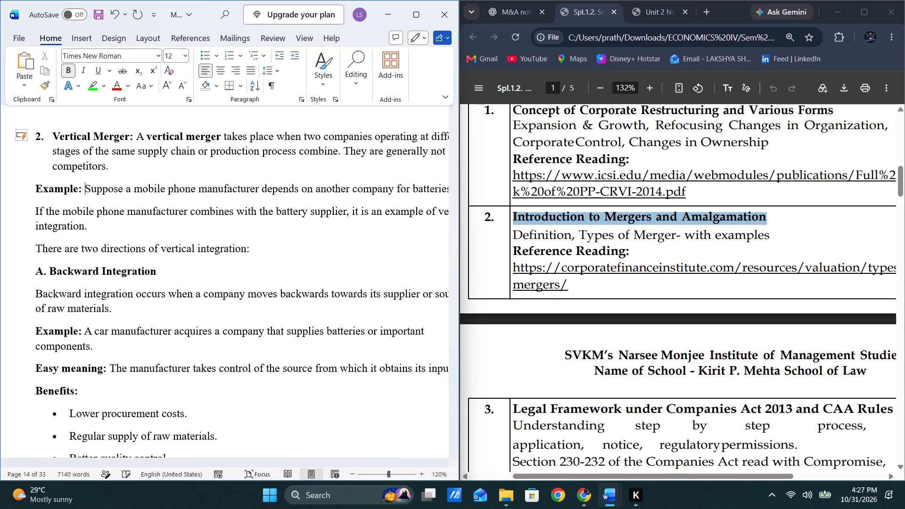
click(35, 209)
key(BackSpace)
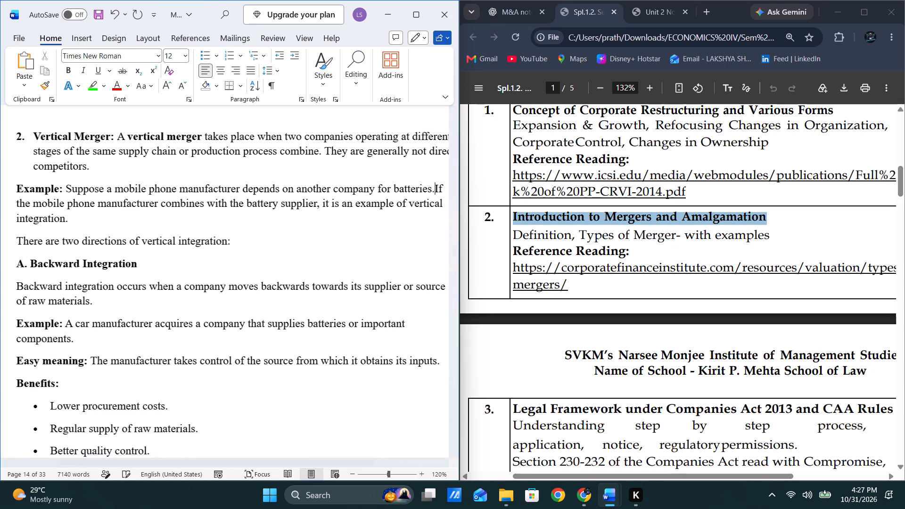
key(space)
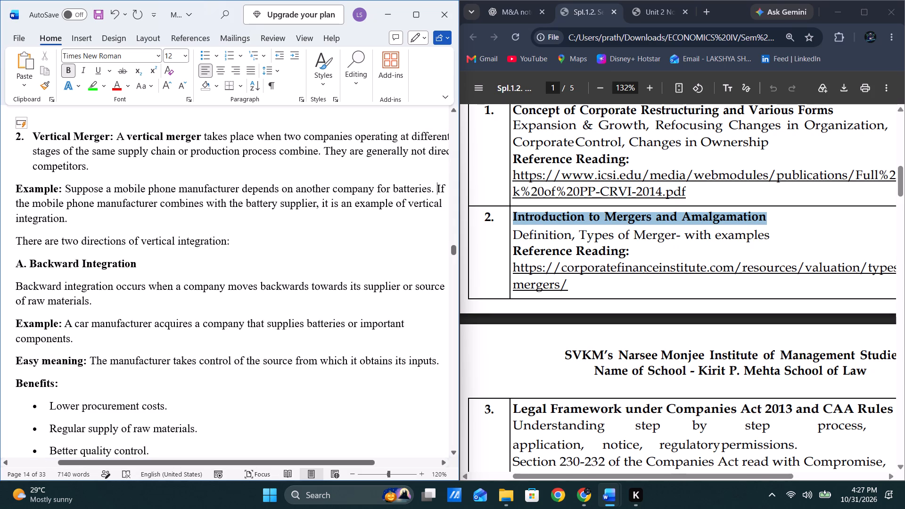
Join the Backward Integration definition onto its heading line, separated by a colon and a space.
drag(16, 241, 237, 253)
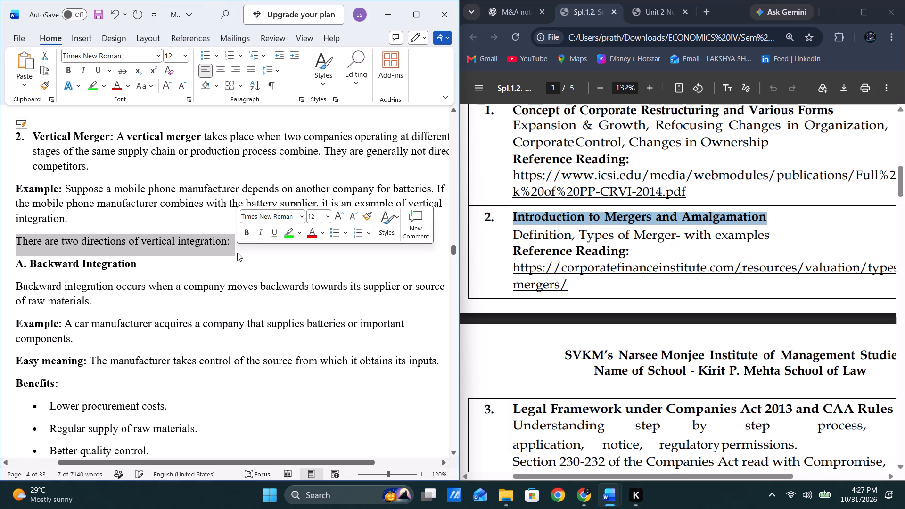
click(127, 272)
click(15, 289)
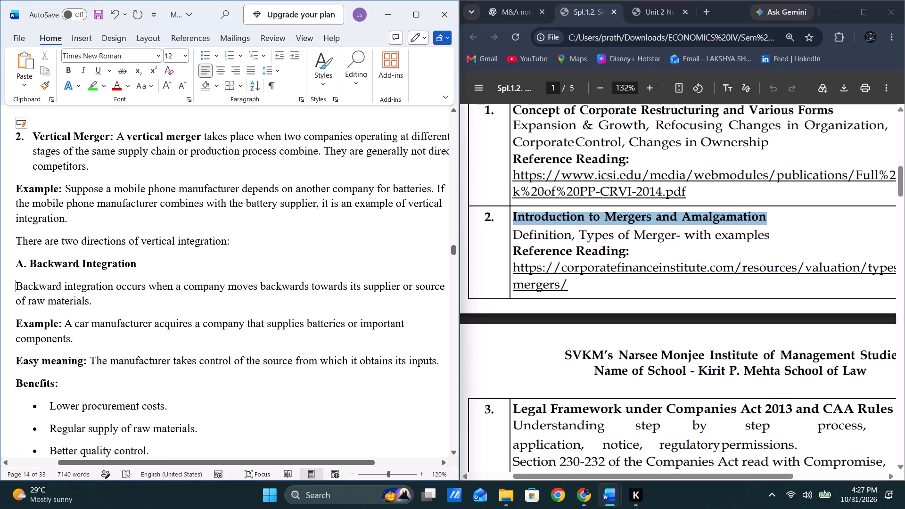
key(BackSpace)
text(:)
key(space)
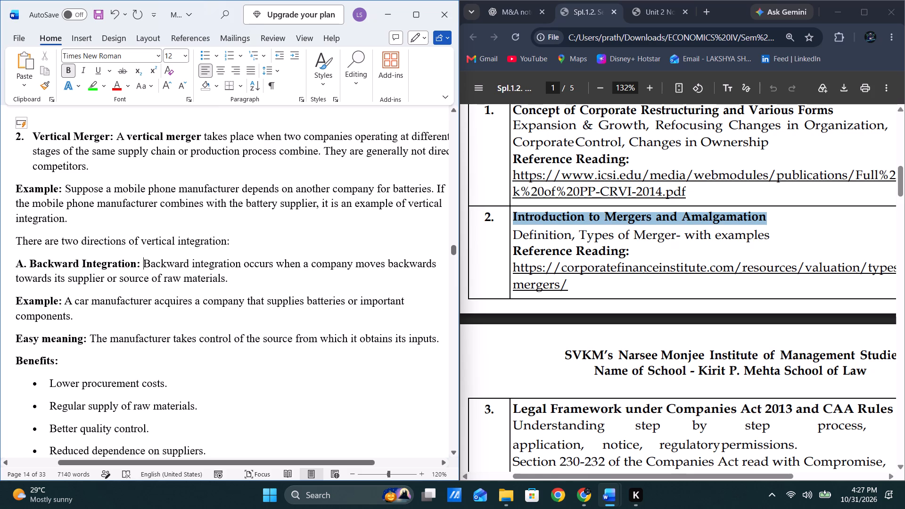
Delete the "Easy meaning" paragraph under Backward Integration.
scroll(252, 296, down, 1)
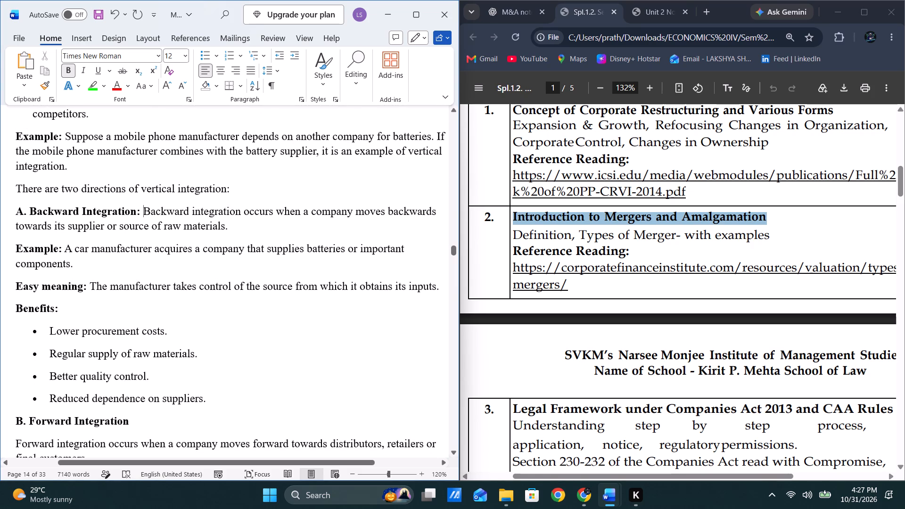
scroll(197, 259, down, 1)
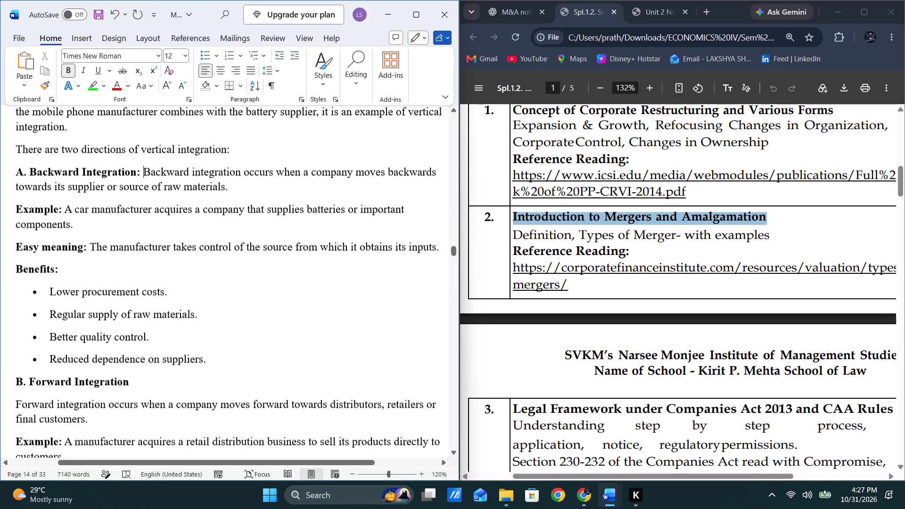
drag(11, 242, 396, 248)
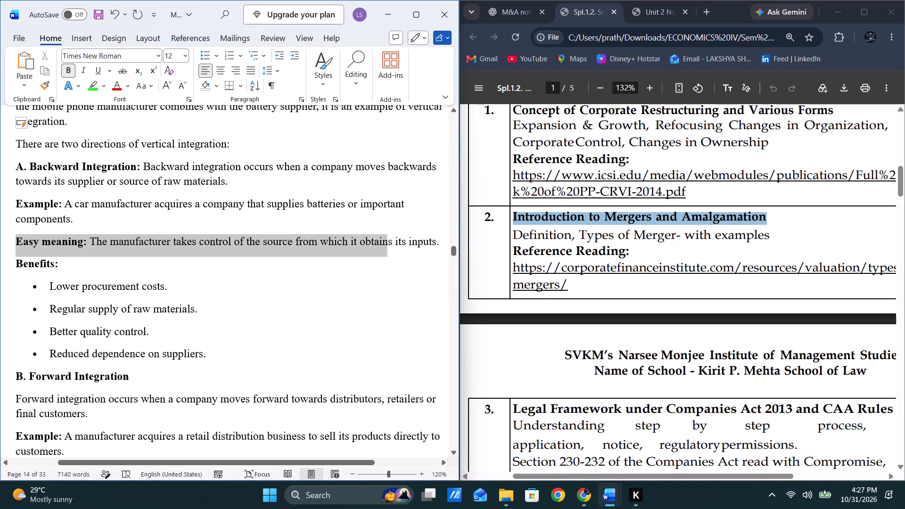
drag(396, 248, 406, 243)
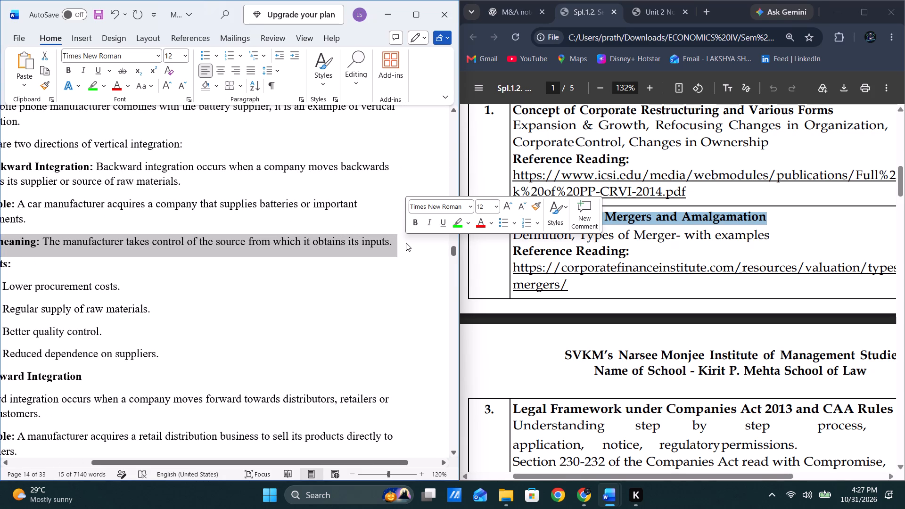
key(BackSpace)
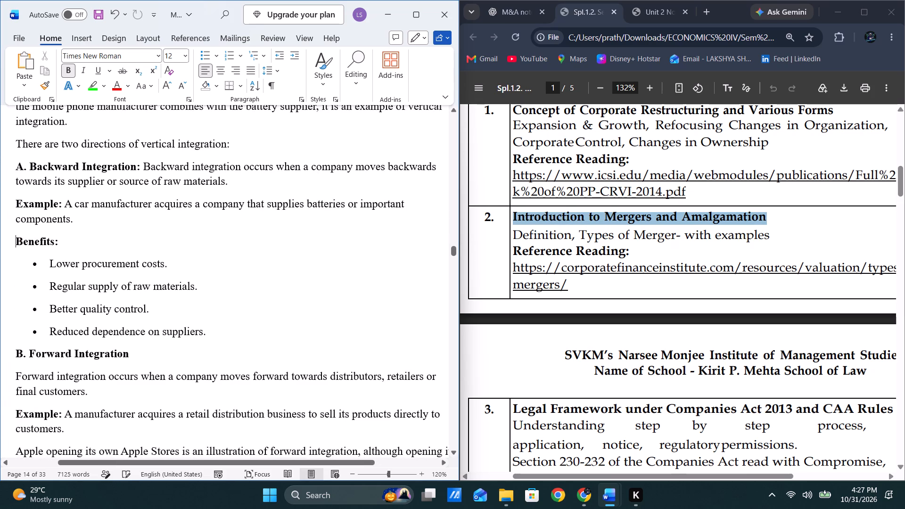
Join the Forward Integration definition onto its heading line, separated by a colon and a space.
scroll(135, 272, down, 1)
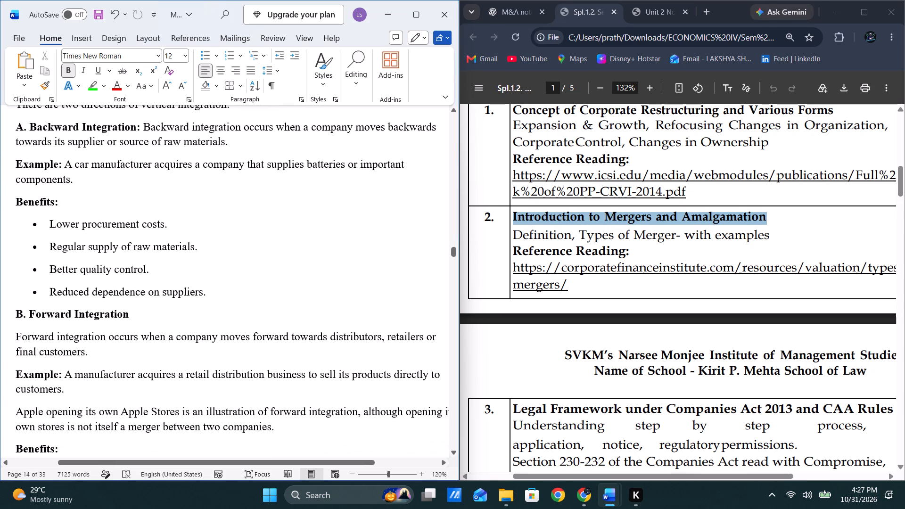
scroll(166, 264, down, 1)
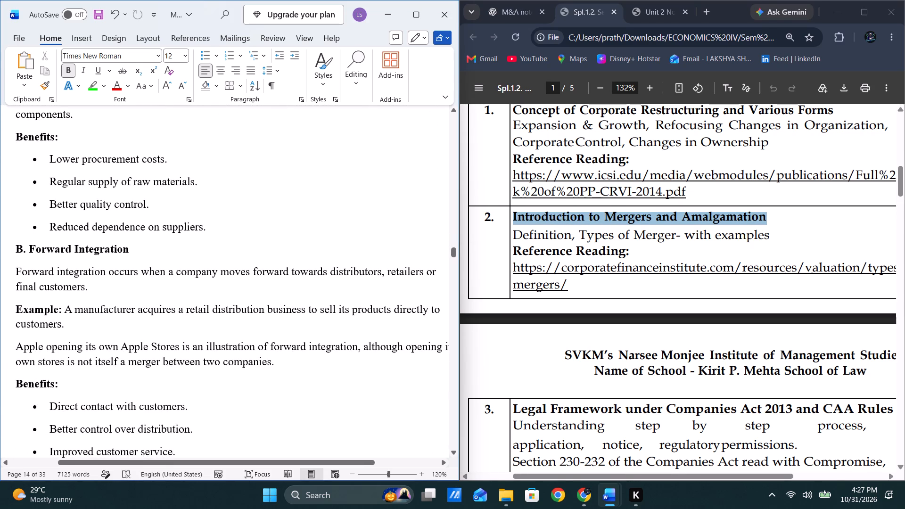
click(16, 272)
key(BackSpace)
text(:)
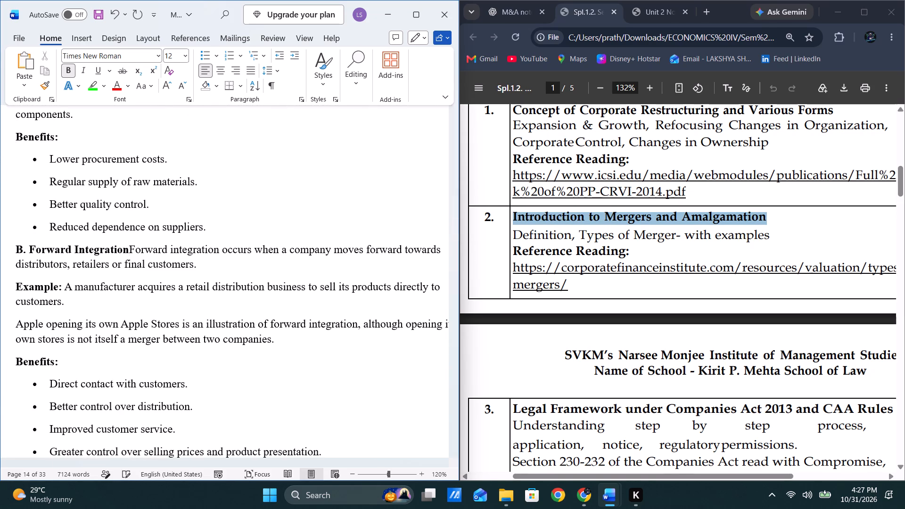
key(space)
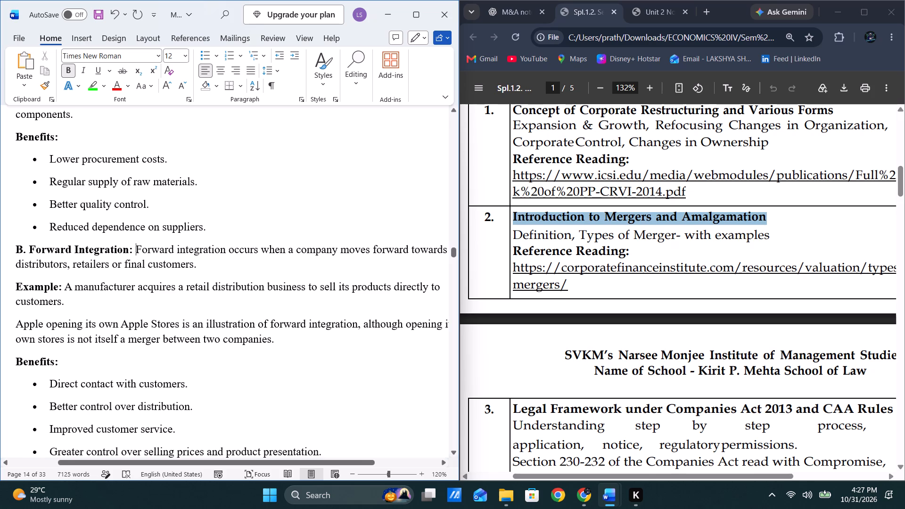
Replace the Forward Integration example's retail distribution sentence with the Apple Stores paragraph, joined directly after "Example:".
scroll(294, 286, left, 1)
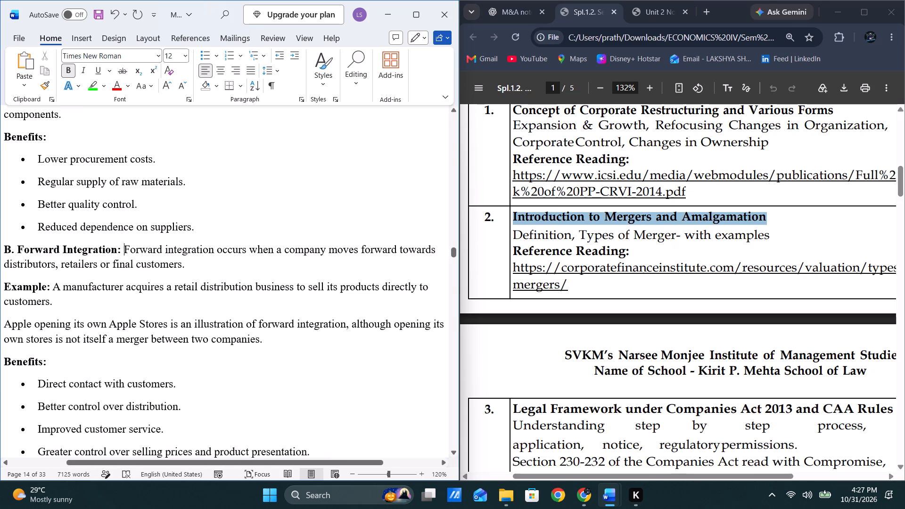
scroll(177, 276, down, 1)
click(3, 296)
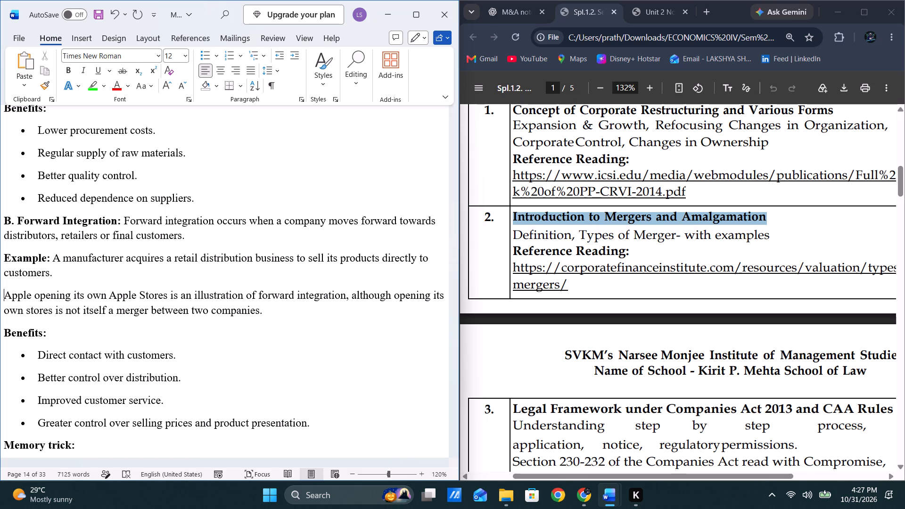
key(BackSpace)
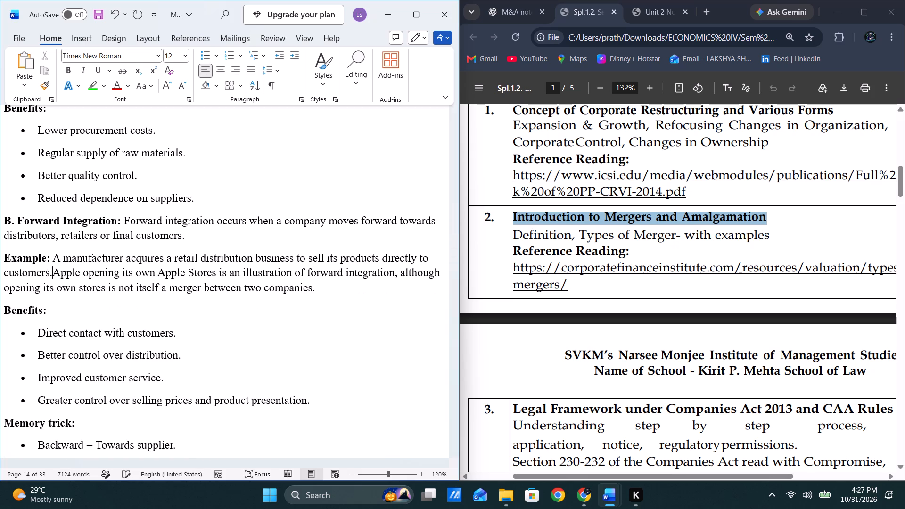
key(BackSpace)
key(BackSpace)
key(BackSpace)
key(BackSpace)
key(BackSpace)
key(BackSpace)
key(BackSpace)
key(BackSpace)
key(BackSpace)
key(BackSpace)
key(BackSpace)
key(BackSpace)
key(BackSpace)
key(BackSpace)
key(BackSpace)
key(BackSpace)
key(BackSpace)
key(BackSpace)
key(BackSpace)
key(BackSpace)
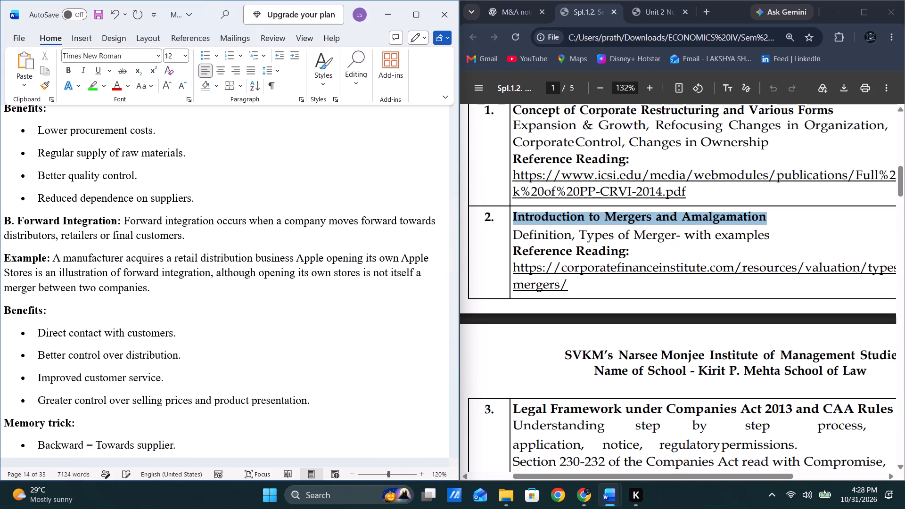
key(BackSpace)
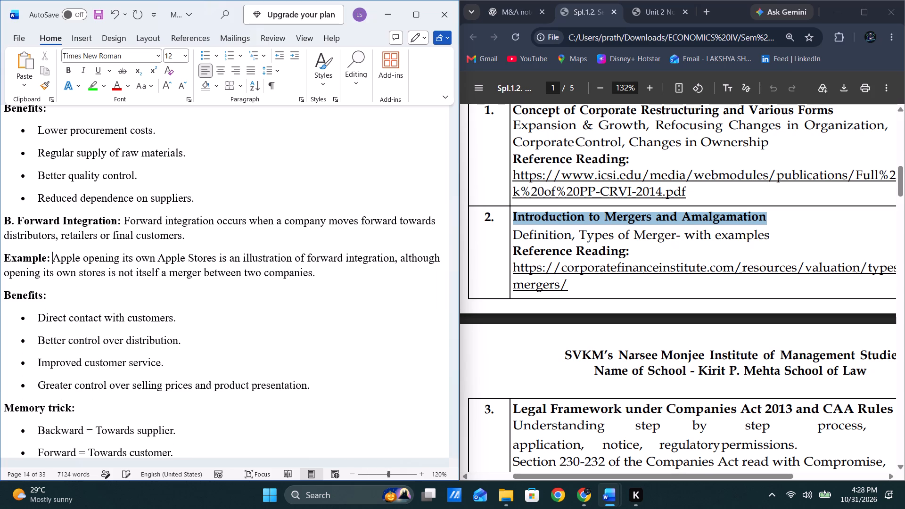
Delete the vertical merger's Memory trick and Main concern content plus the "5." prefix, leaving a blank line above "Market Extension Merger".
scroll(45, 340, down, 1)
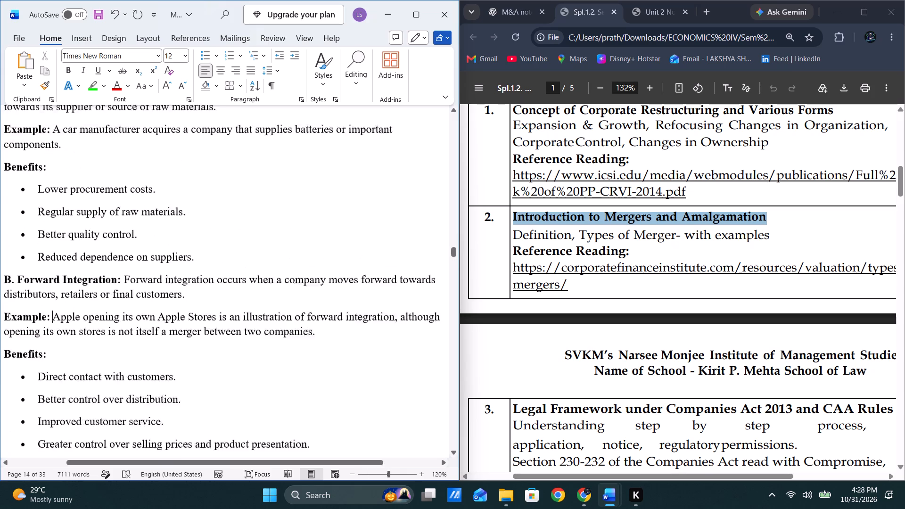
scroll(45, 340, up, 1)
scroll(45, 340, down, 2)
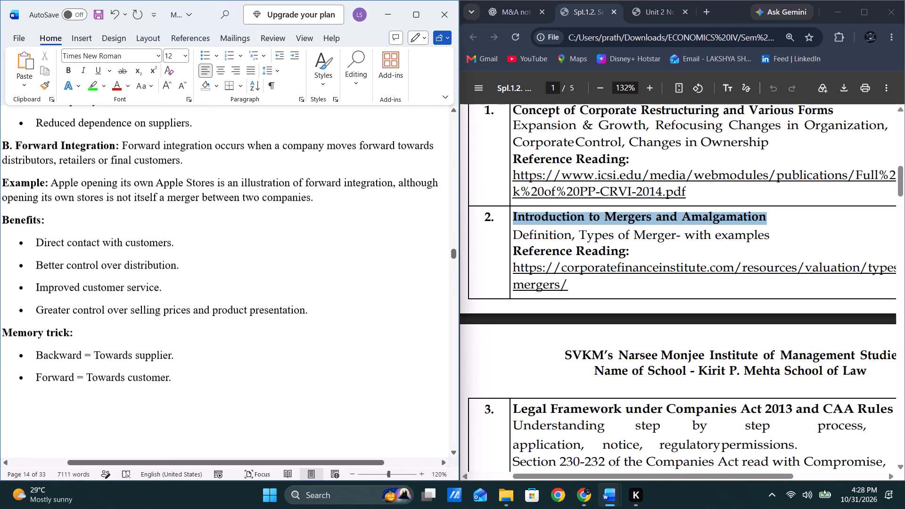
scroll(45, 340, right, 1)
drag(24, 336, 111, 446)
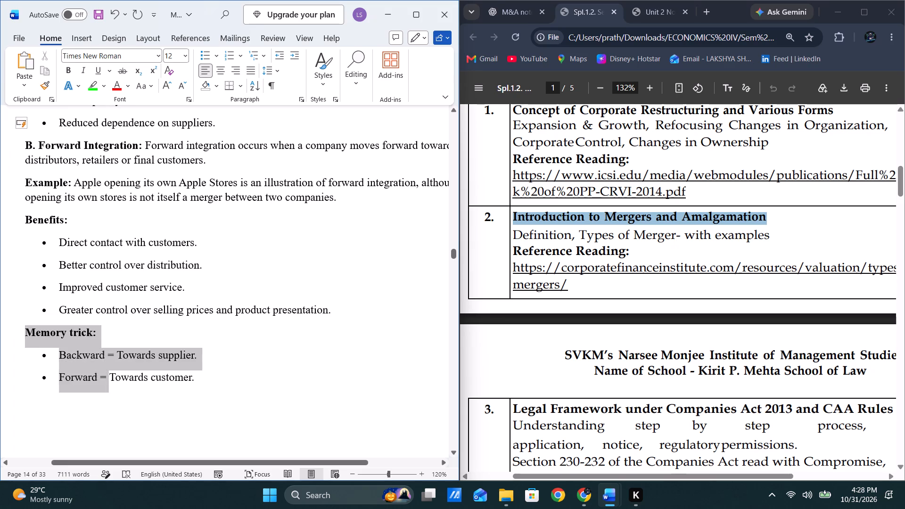
drag(111, 446, 44, 182)
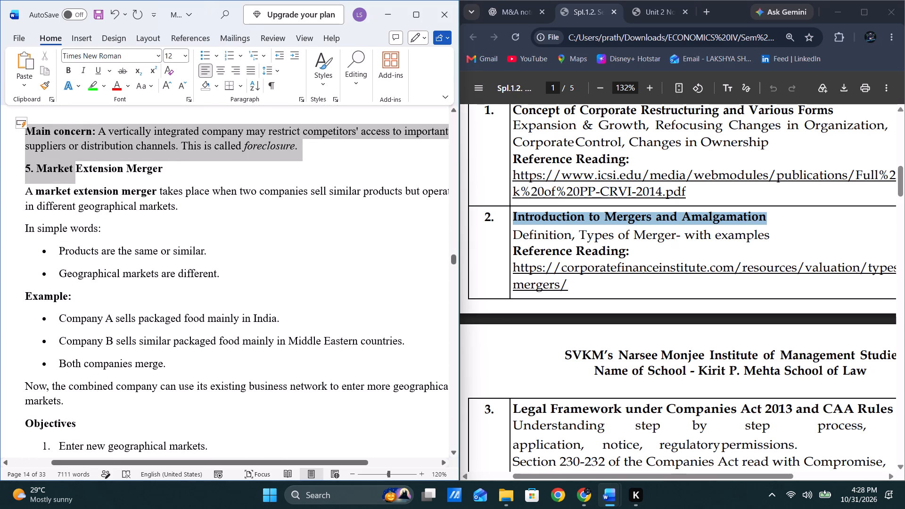
drag(44, 182, 34, 176)
key(BackSpace)
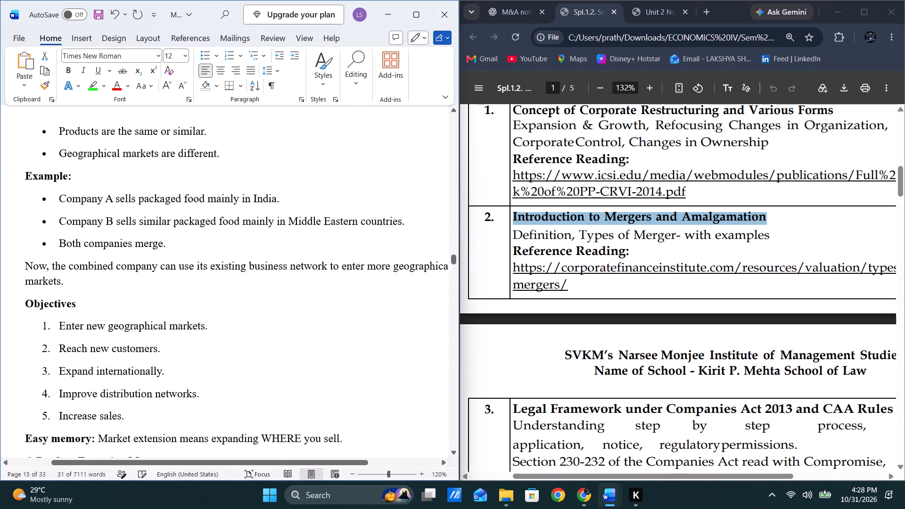
key(Return)
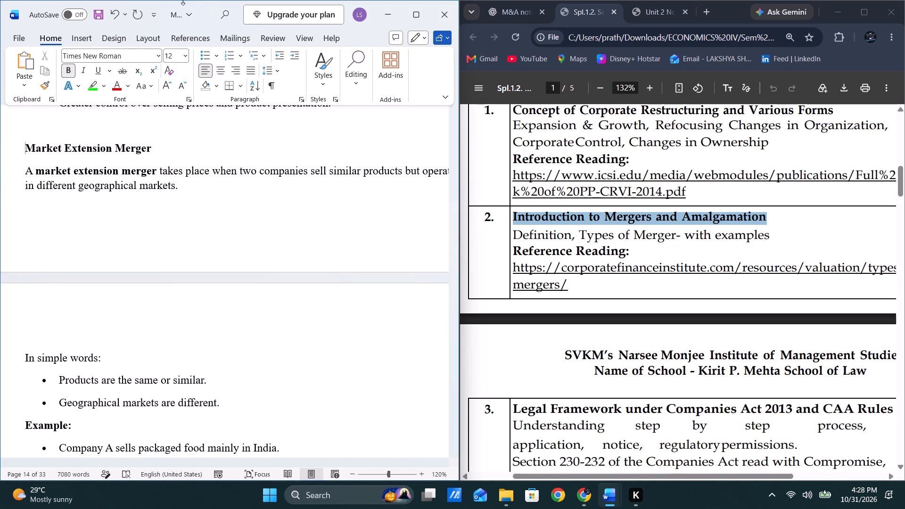
Number the "Market Extension Merger" heading as item 3 and join its definition onto the same line after a colon and space.
click(231, 56)
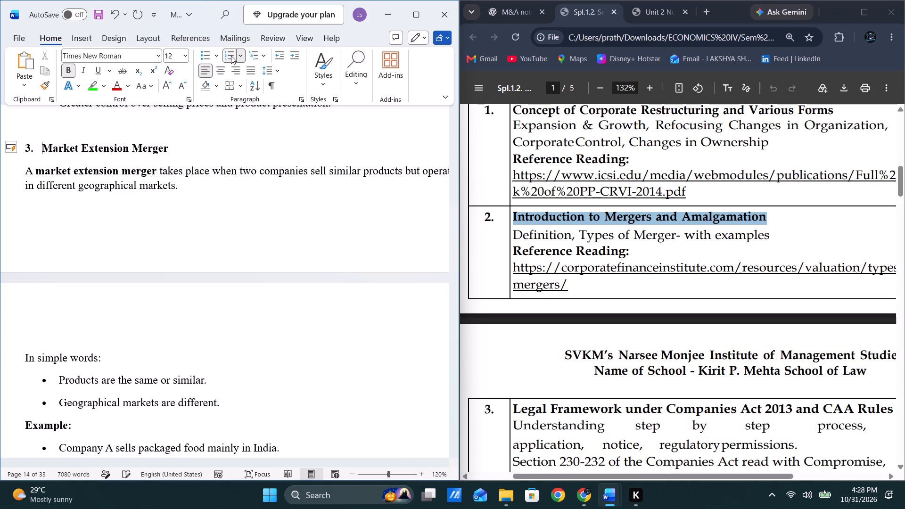
click(26, 174)
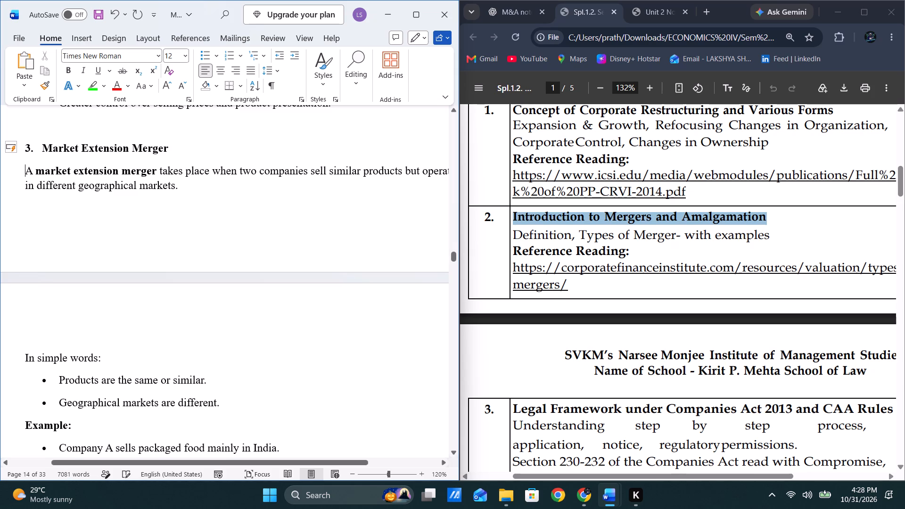
key(BackSpace)
text(:)
key(space)
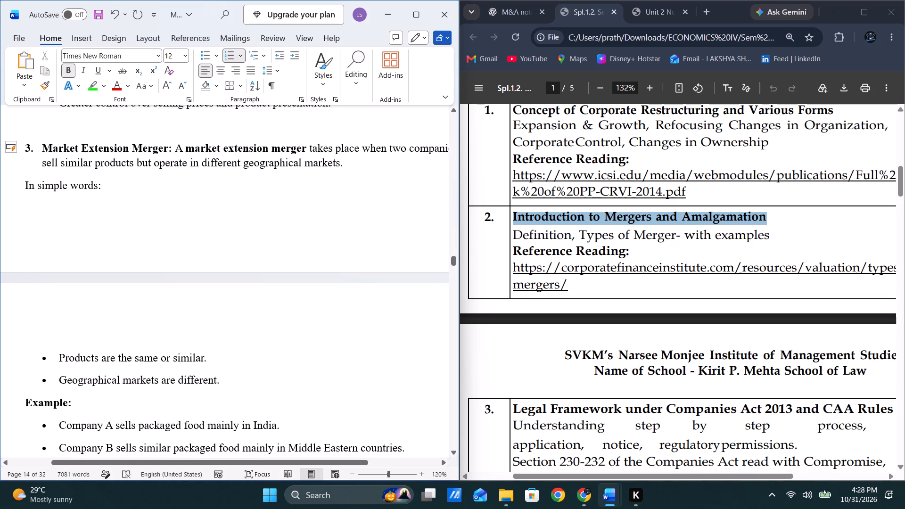
Delete the market extension merger's "In simple words" line and its two bullets.
scroll(276, 253, left, 1)
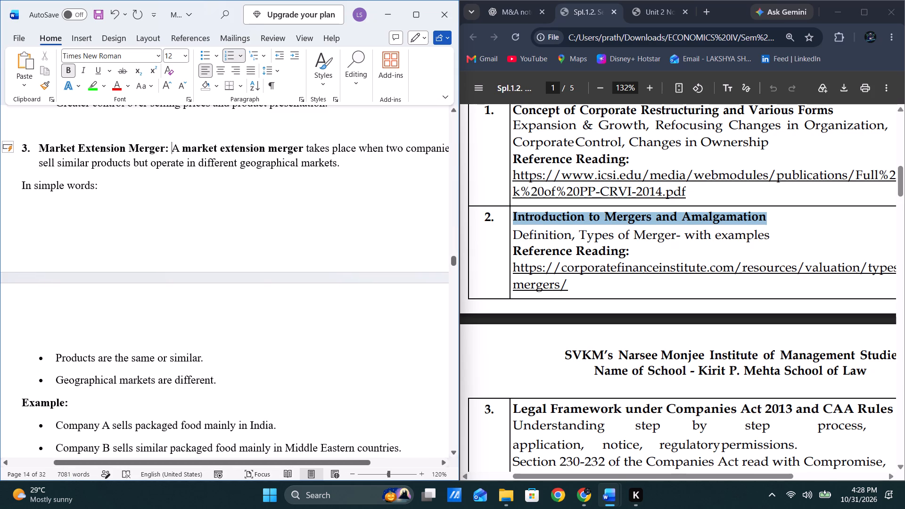
scroll(250, 223, down, 1)
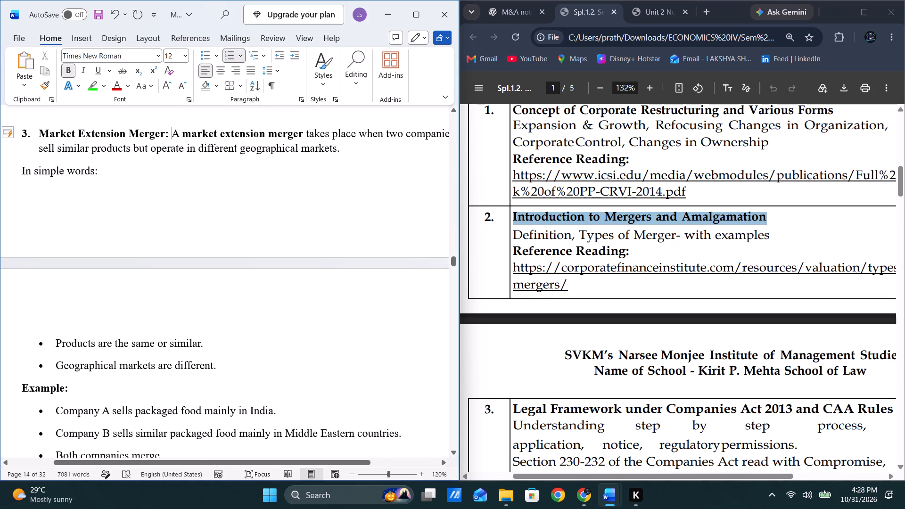
drag(224, 368, 21, 199)
key(BackSpace)
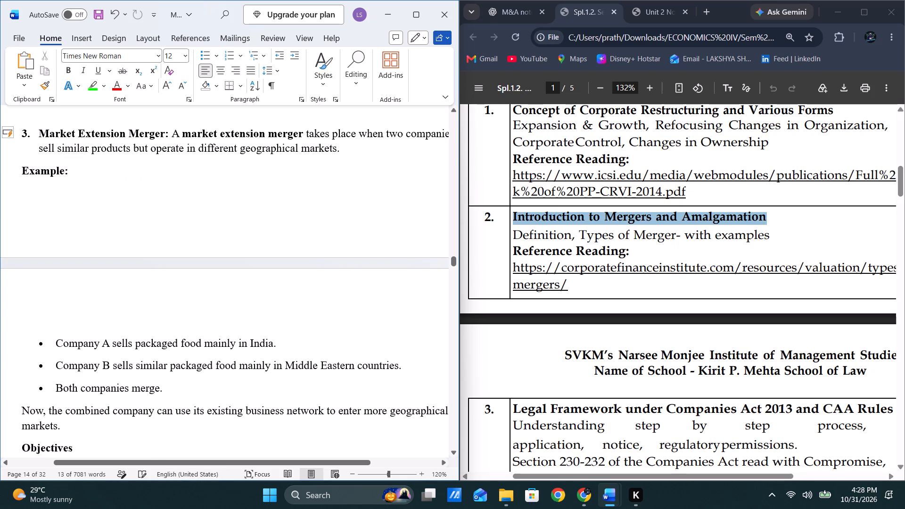
Join the market extension merger's three example bullets into one running paragraph directly after "Example:", separated by spaces.
key(Down)
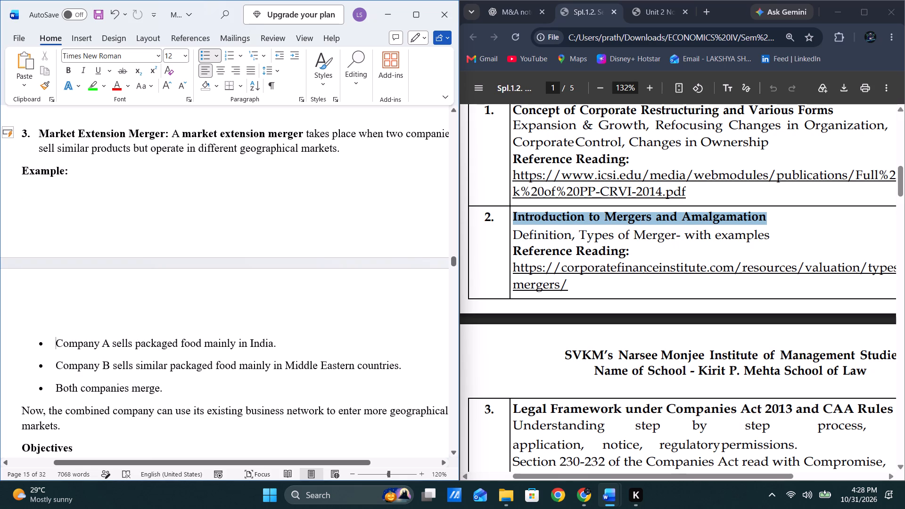
key(BackSpace)
key(BackSpace)
key(BackSpace)
key(space)
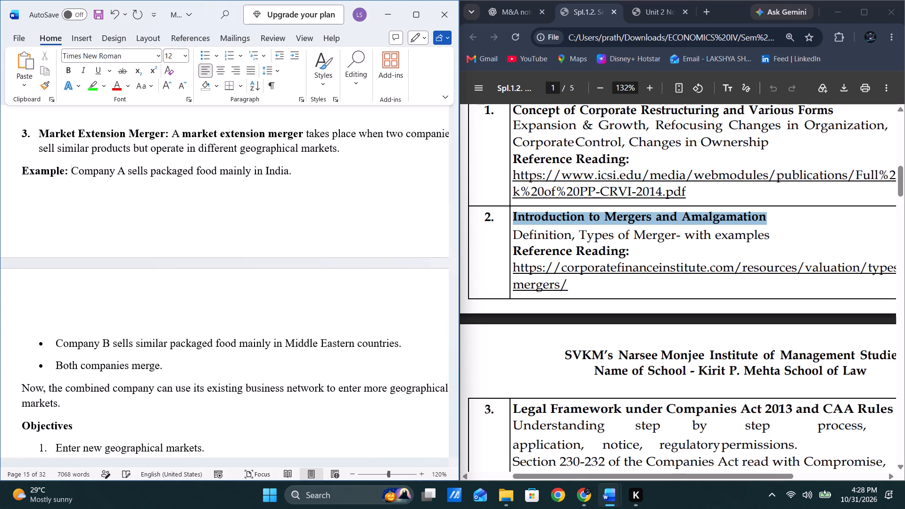
click(54, 348)
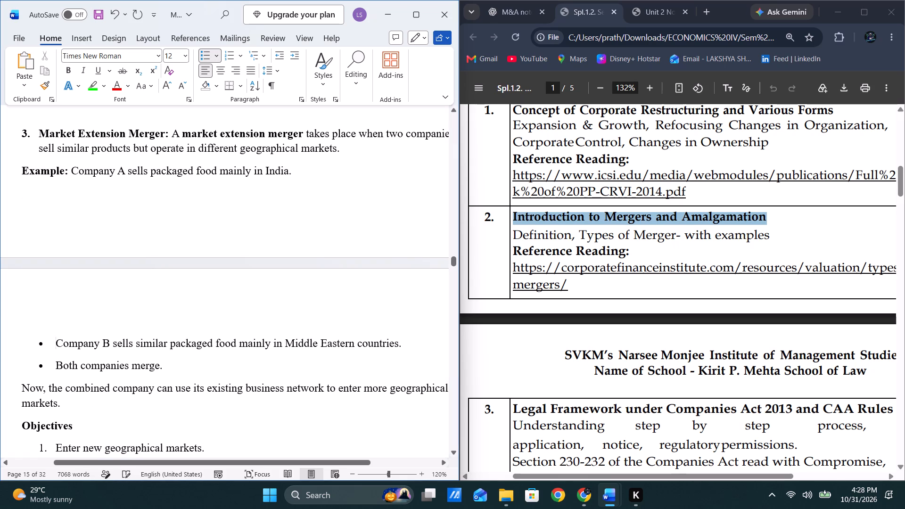
key(BackSpace)
key(BackSpace)
key(BackSpace)
key(space)
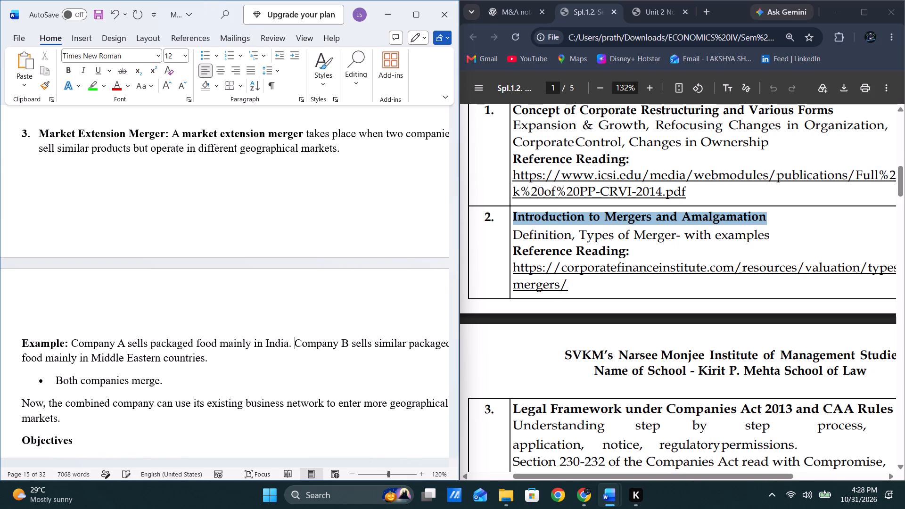
click(54, 382)
key(BackSpace)
key(BackSpace)
key(BackSpace)
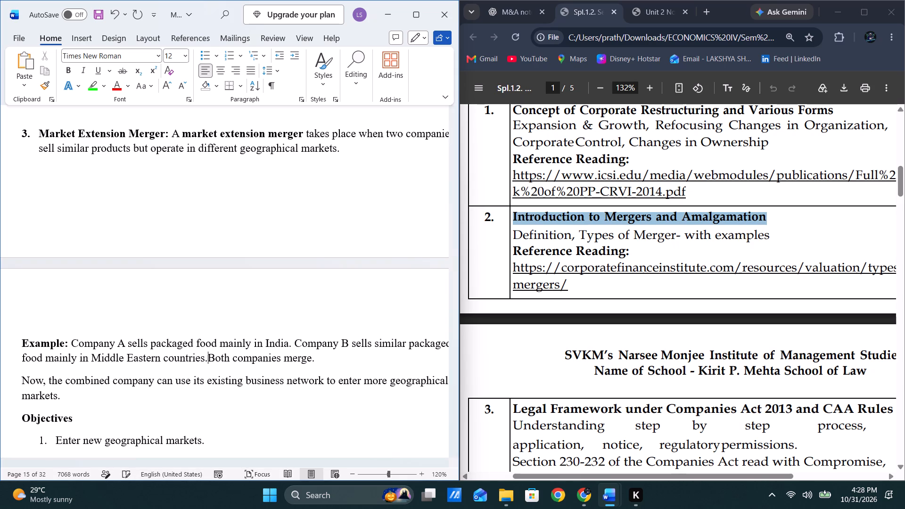
key(space)
Delete the market extension merger's "Easy memory" line, leaving a blank line above the "Product Extension Merger" heading.
scroll(156, 387, down, 1)
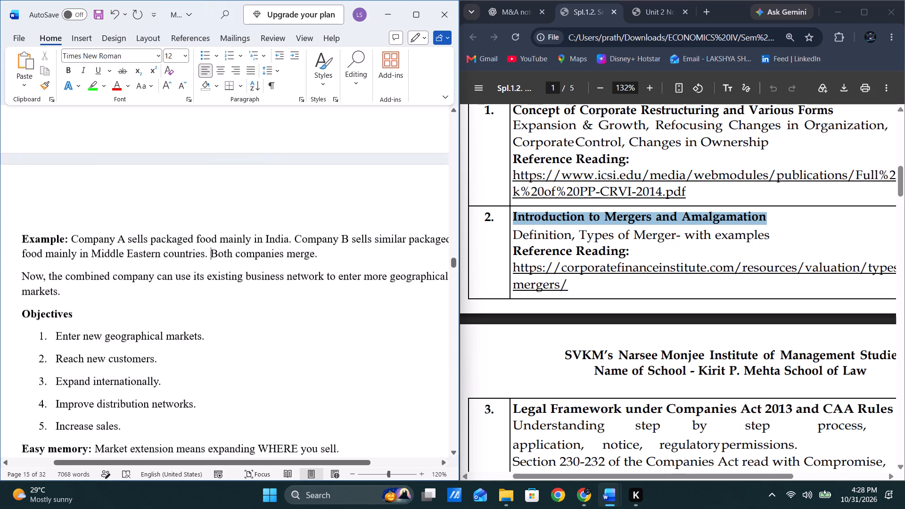
scroll(156, 387, down, 1)
scroll(265, 316, down, 1)
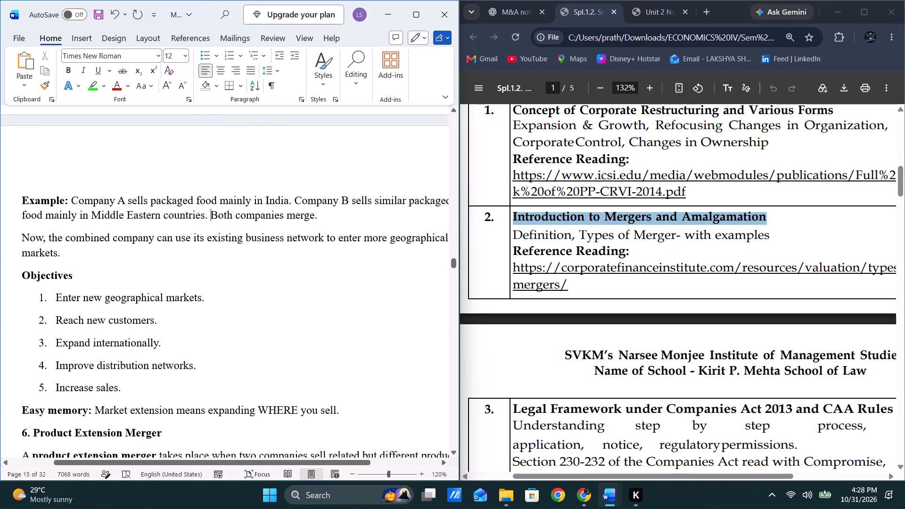
scroll(246, 280, down, 1)
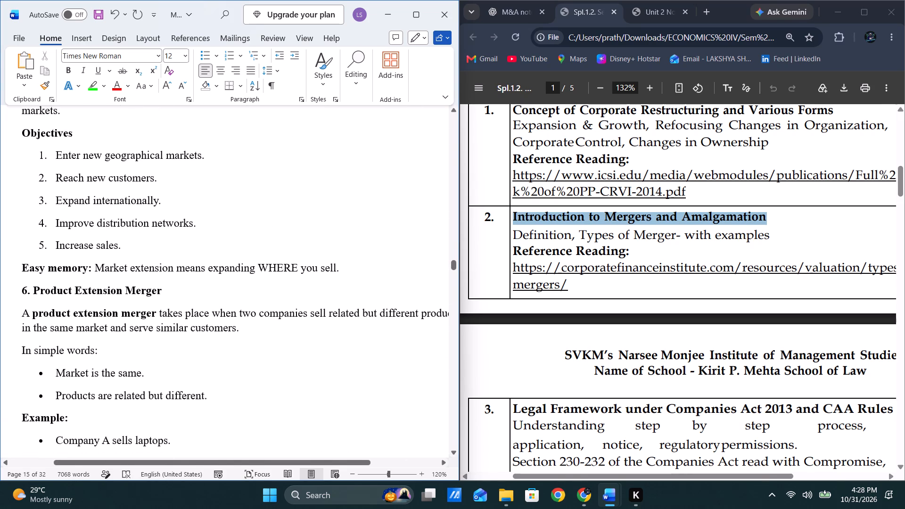
drag(18, 270, 343, 274)
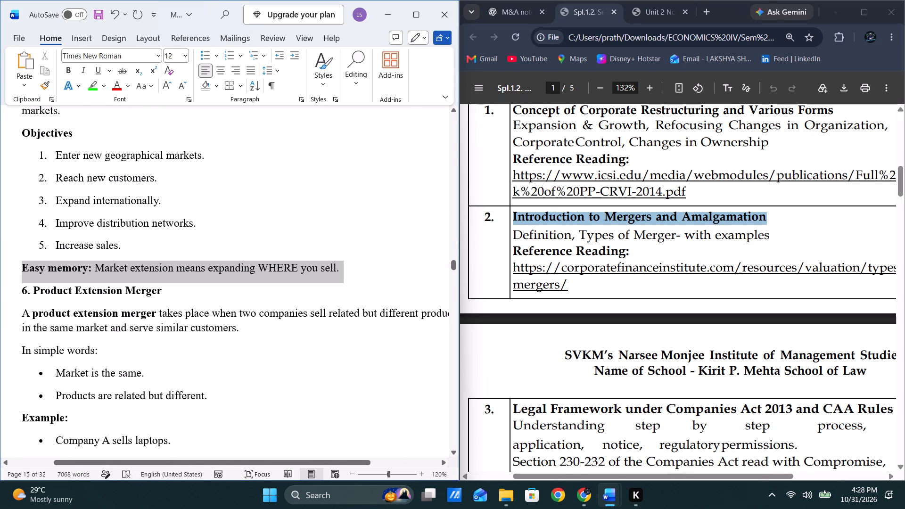
drag(343, 274, 343, 273)
key(BackSpace)
key(Return)
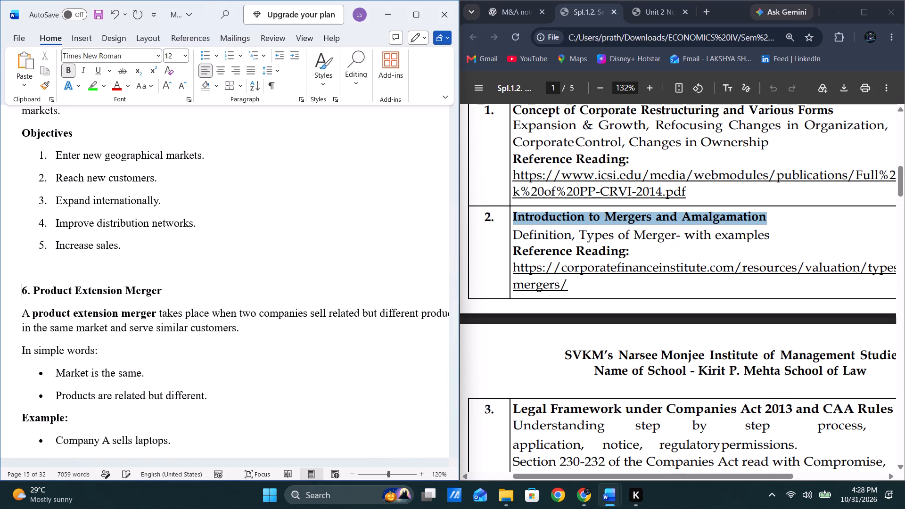
Replace the "Product Extension Merger" heading's "6." prefix with list number 4 and join its definition onto the same line after a colon and space.
key(Right)
key(Right)
key(Right)
key(BackSpace)
key(BackSpace)
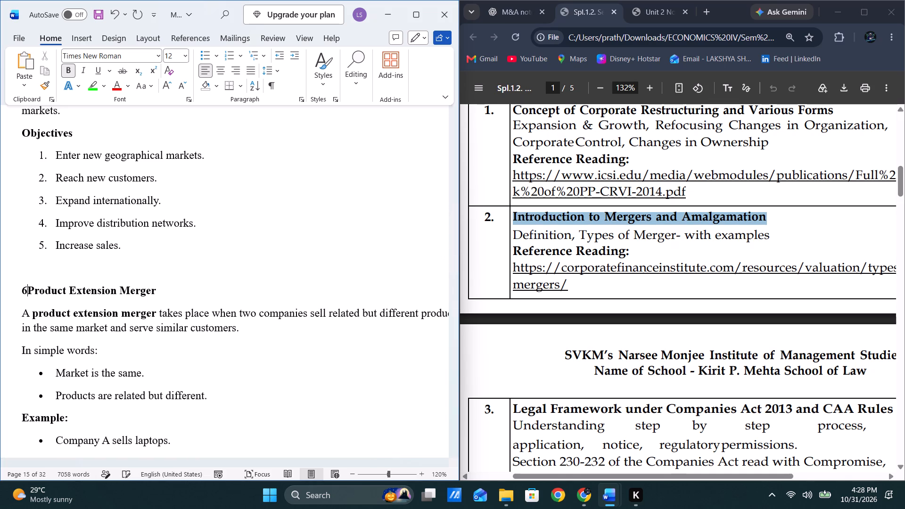
key(BackSpace)
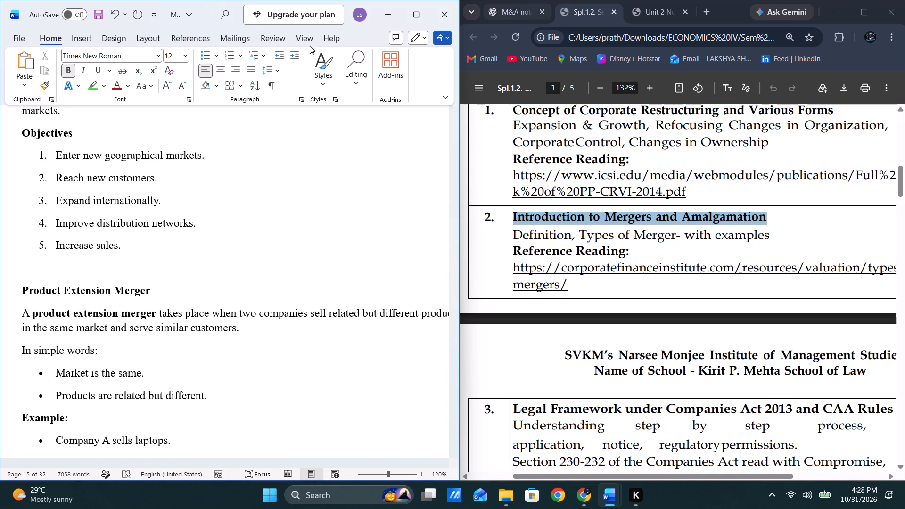
click(227, 56)
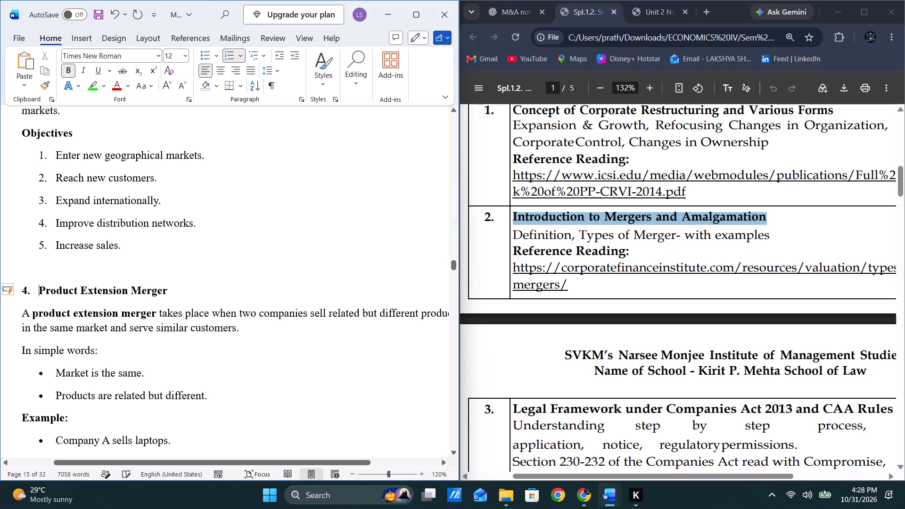
click(19, 318)
key(BackSpace)
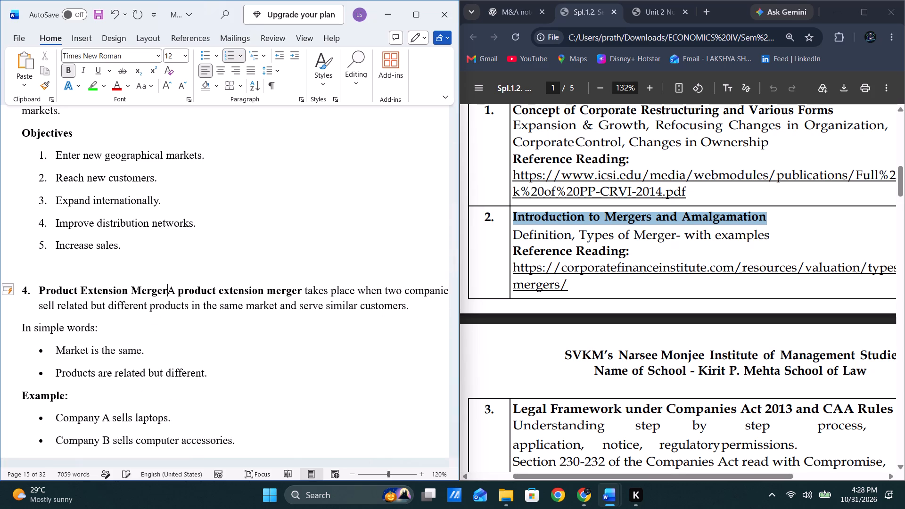
text(:)
key(space)
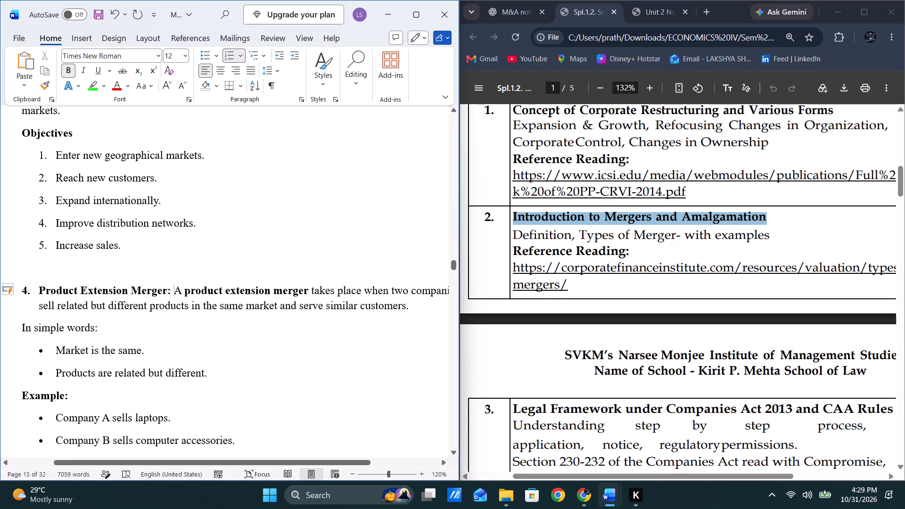
Delete the product extension merger's "In simple words" line and its two bullets.
scroll(159, 328, left, 1)
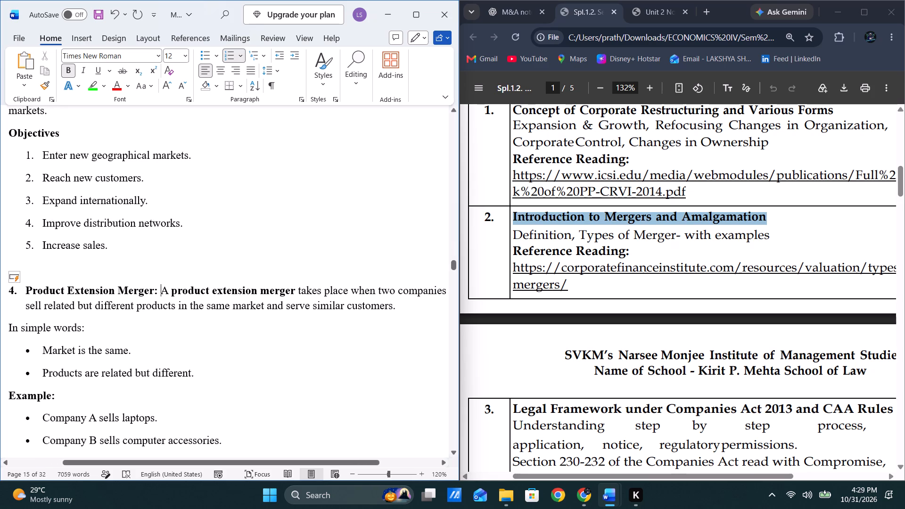
drag(207, 374, 6, 337)
key(BackSpace)
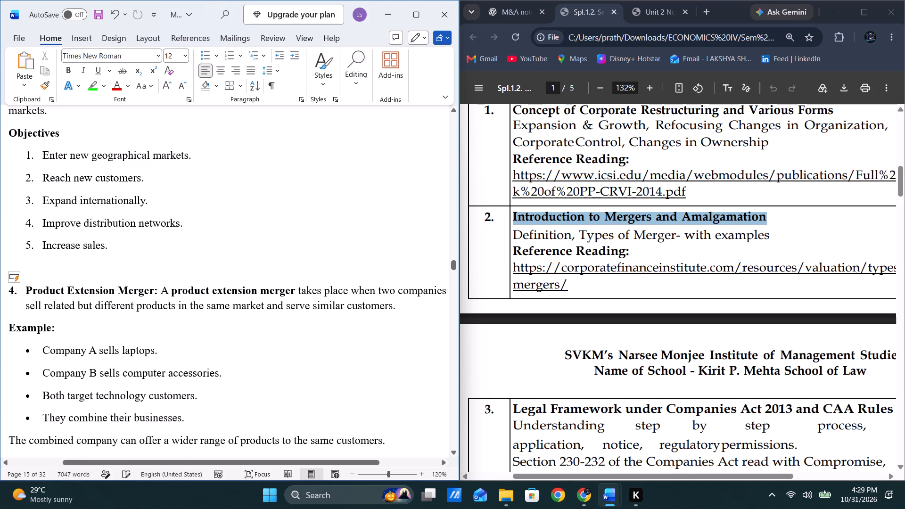
Join the product extension example's Company A and Company B bullets as running text directly after "Example:".
key(Down)
key(Down)
key(Up)
key(BackSpace)
key(BackSpace)
key(BackSpace)
key(space)
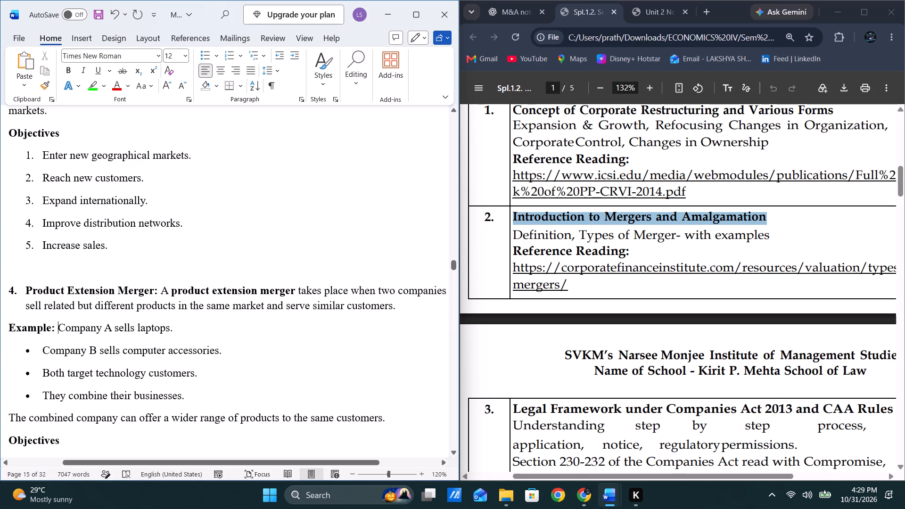
click(34, 351)
key(BackSpace)
key(BackSpace)
key(BackSpace)
key(space)
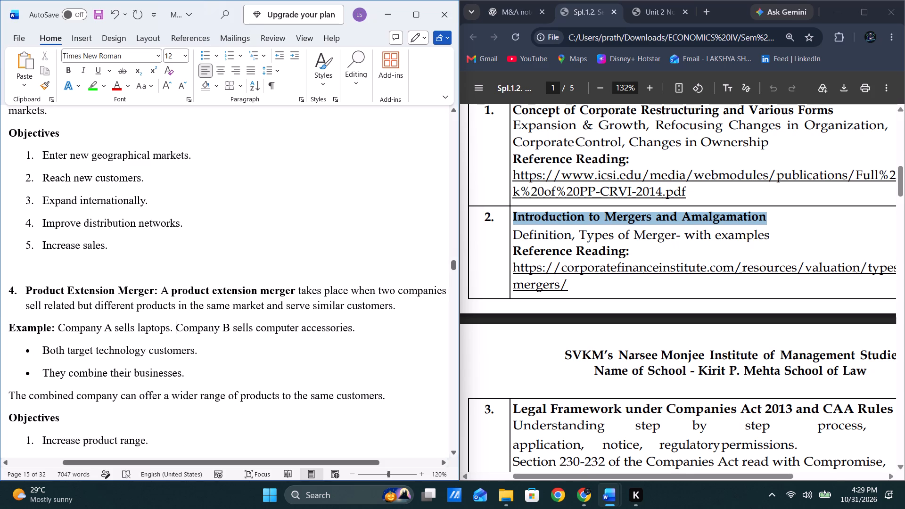
Append the "Both target technology customers" and "They combine their businesses" bullets to the product extension example paragraph as running text.
click(44, 355)
text(++)
key(BackSpace)
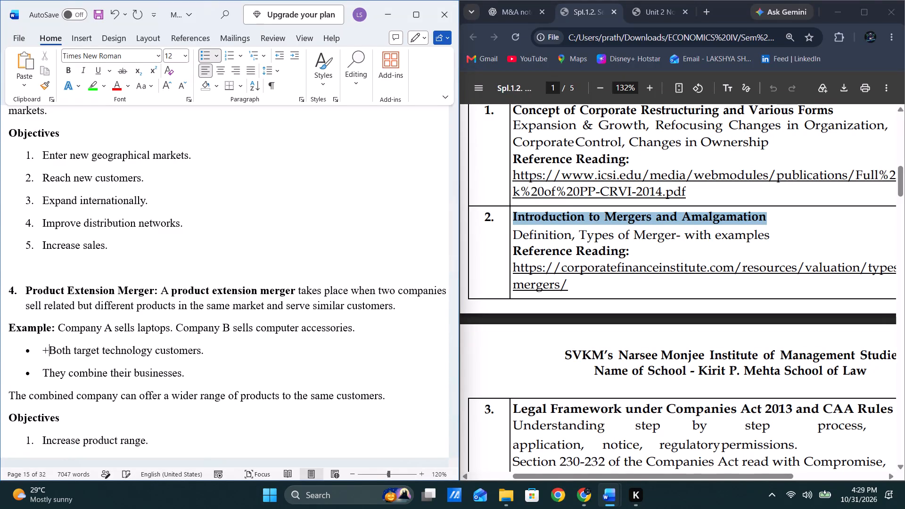
key(BackSpace)
key(BackSpace)
key(BackSpace)
key(BackSpace)
key(space)
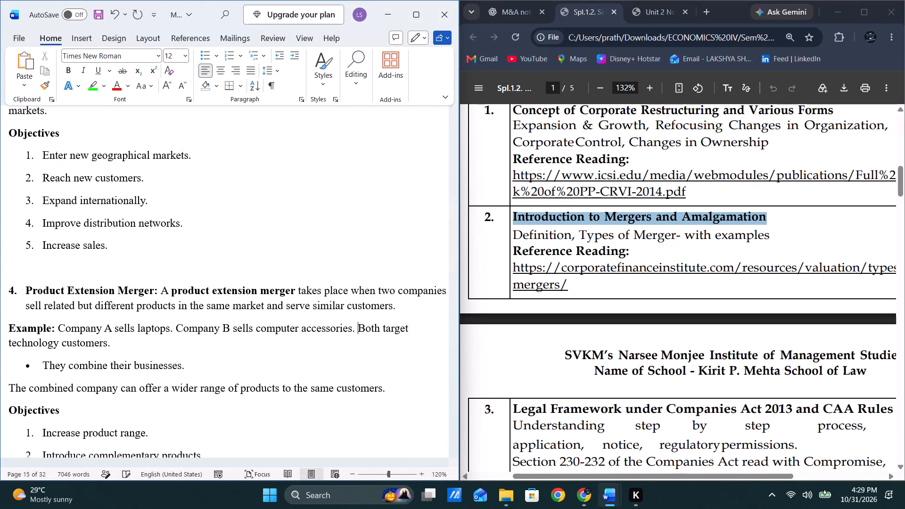
click(36, 363)
key(BackSpace)
key(BackSpace)
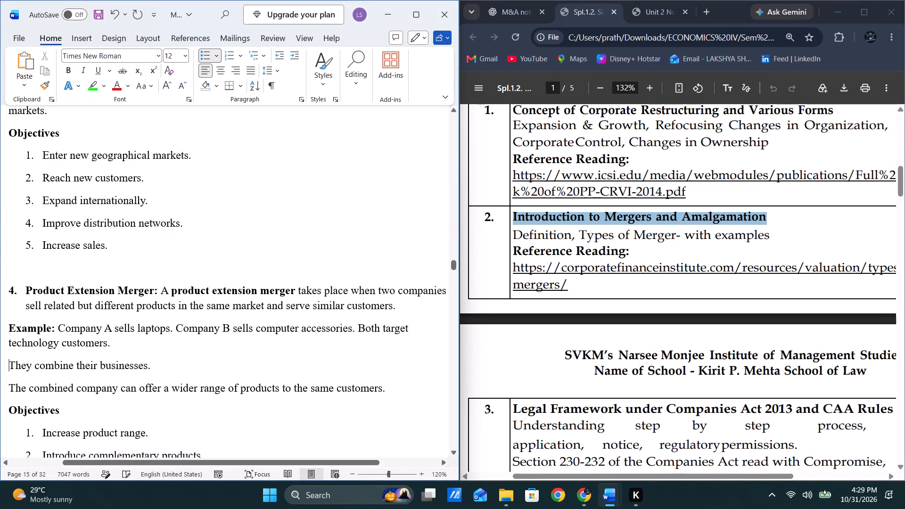
key(BackSpace)
key(space)
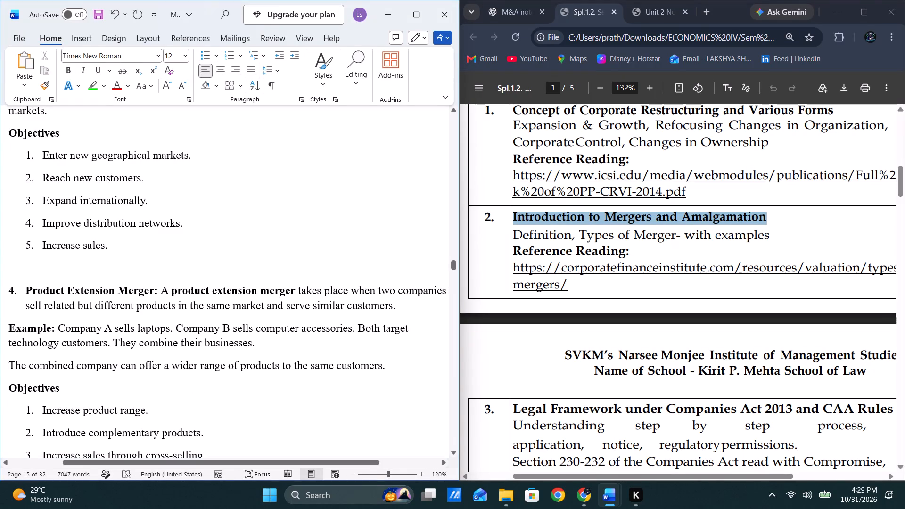
Join the "The combined company can offer a wider range" sentence onto the end of the product extension example paragraph.
scroll(128, 364, down, 1)
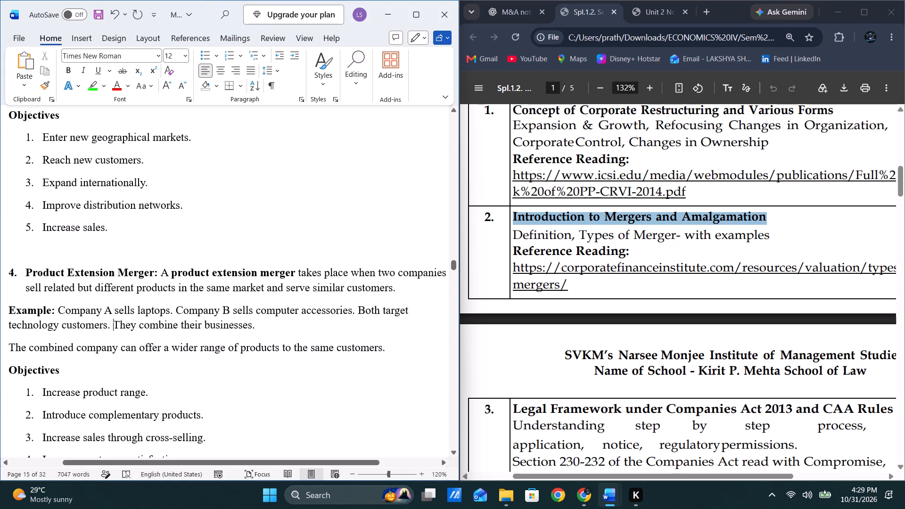
click(6, 347)
key(BackSpace)
key(space)
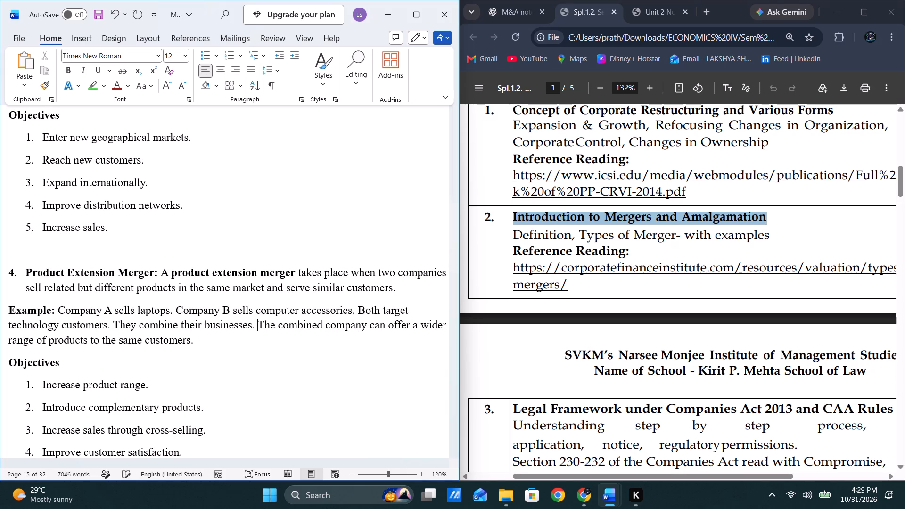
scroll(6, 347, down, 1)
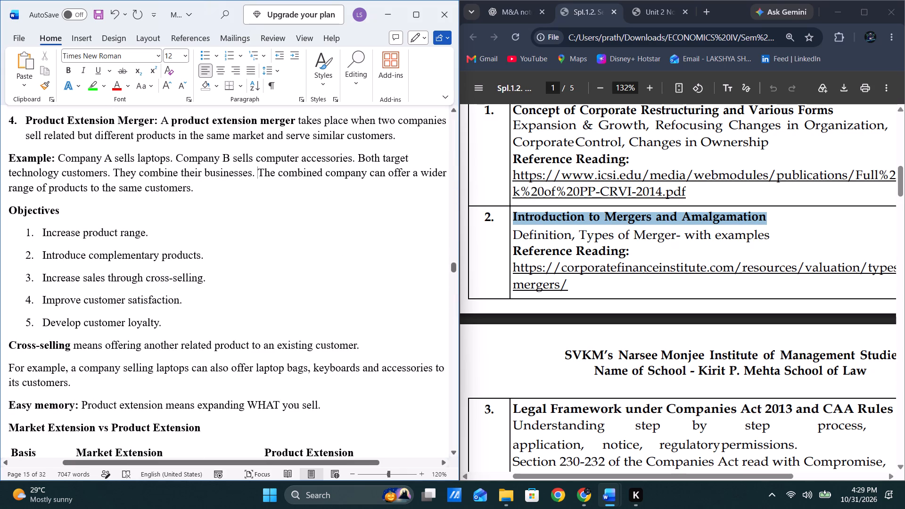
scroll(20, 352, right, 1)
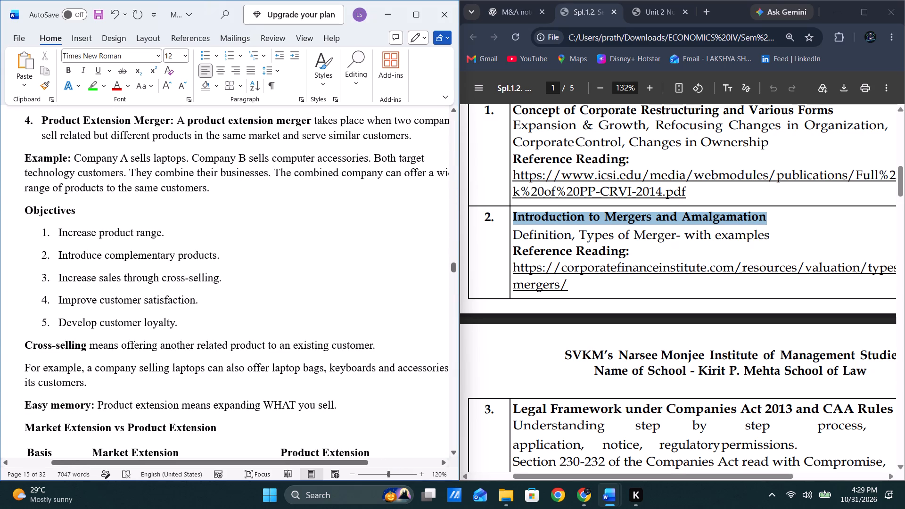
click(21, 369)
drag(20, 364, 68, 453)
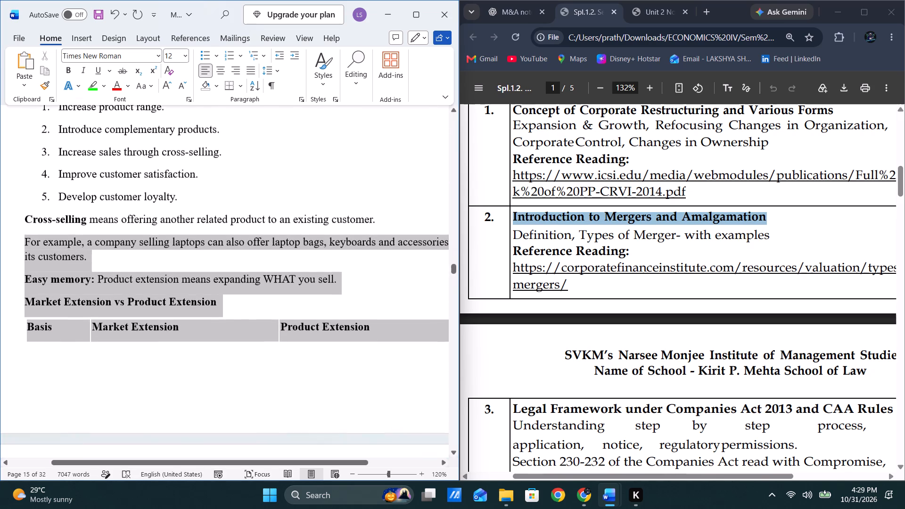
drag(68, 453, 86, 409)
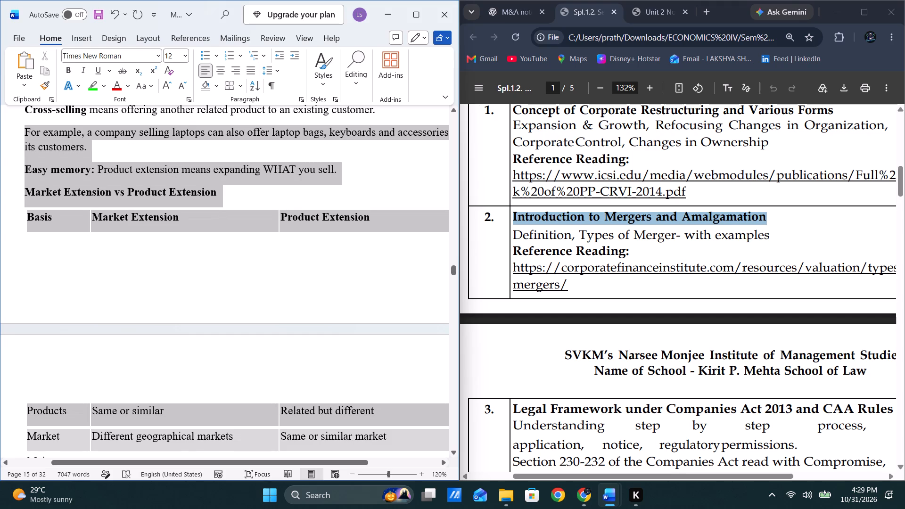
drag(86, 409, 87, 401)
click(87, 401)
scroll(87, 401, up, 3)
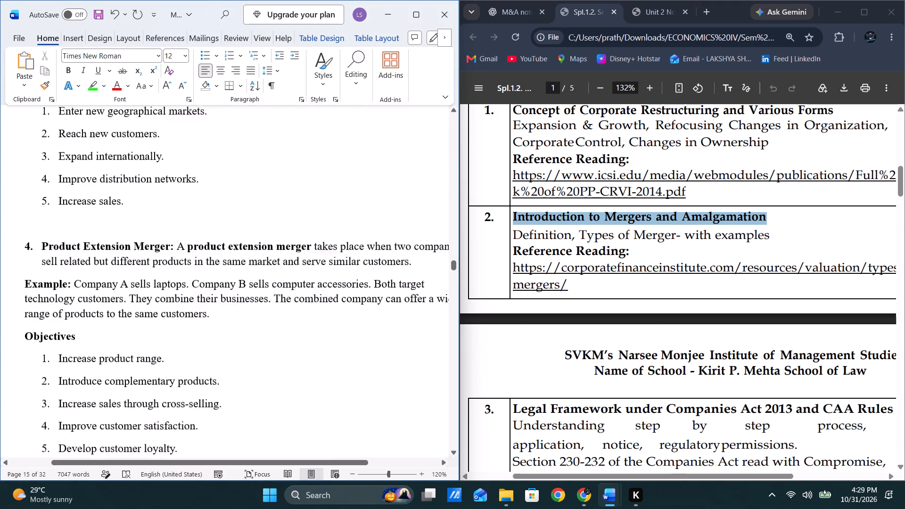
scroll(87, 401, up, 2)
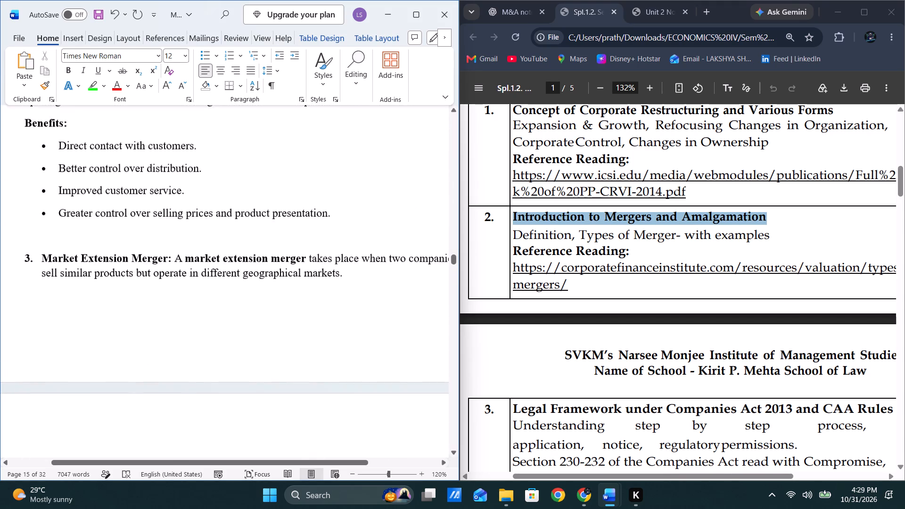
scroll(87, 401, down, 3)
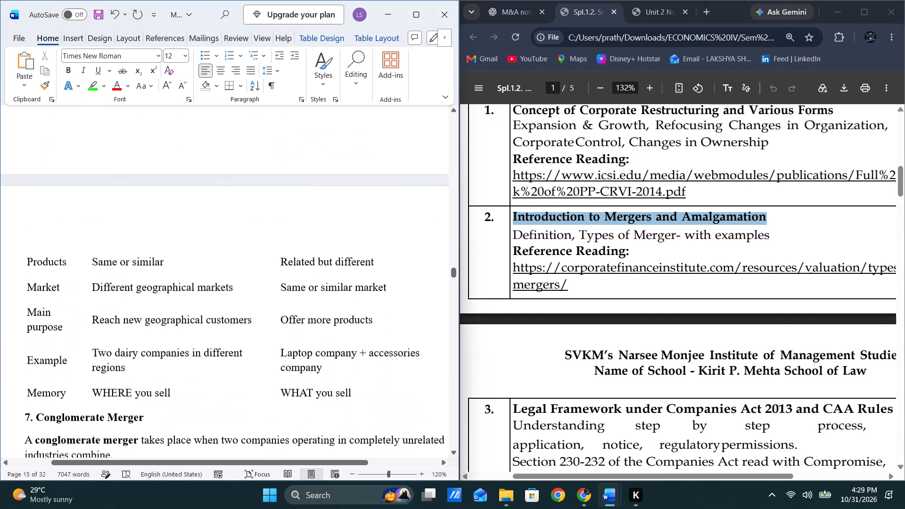
Delete everything from the cross-selling example through the extension comparison table and the "7." before "Conglomerate Merger", leaving a blank line above that heading.
scroll(87, 401, down, 1)
drag(37, 416, 36, 340)
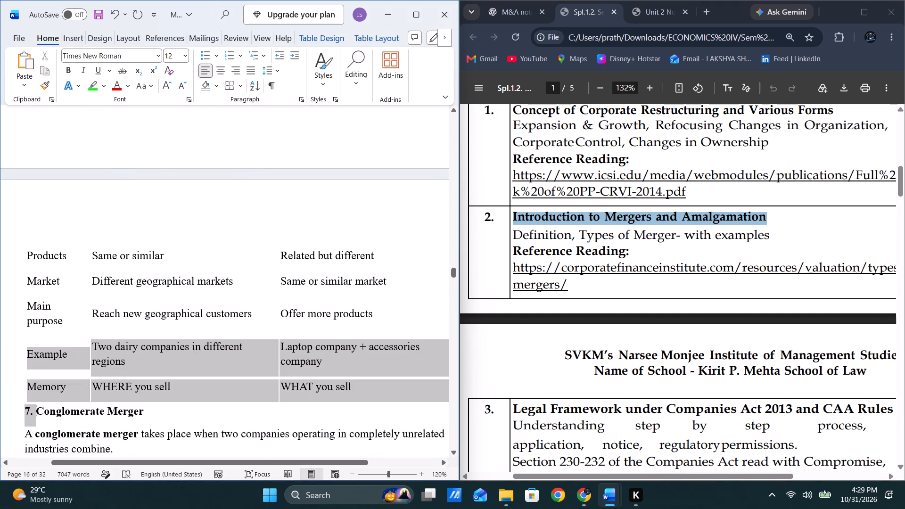
drag(36, 340, 58, 105)
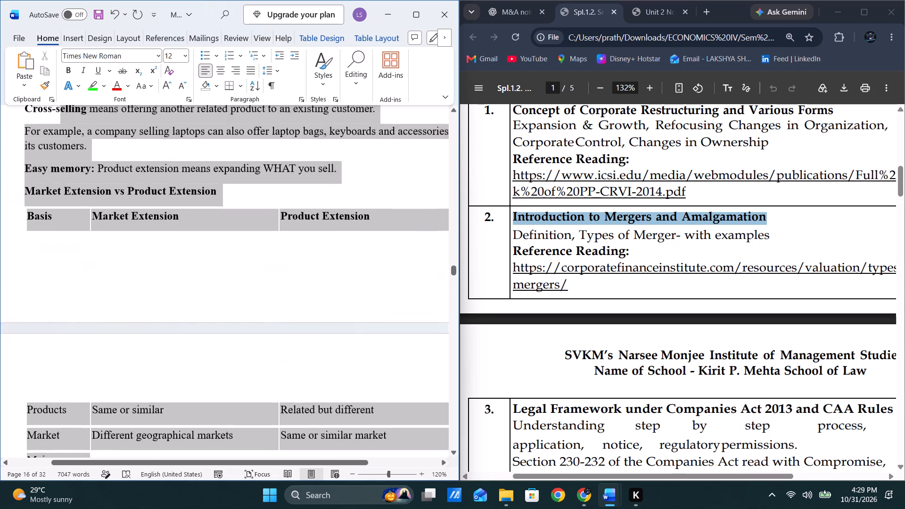
drag(58, 105, 23, 162)
key(BackSpace)
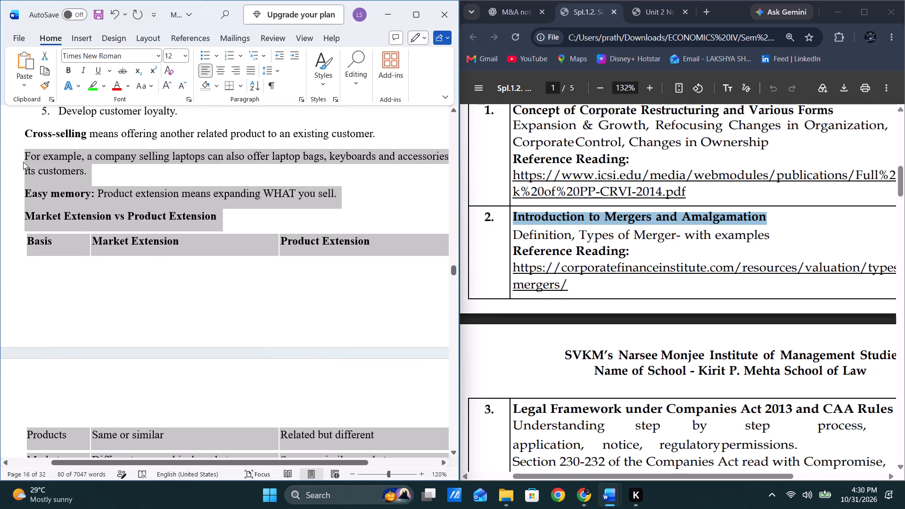
key(Return)
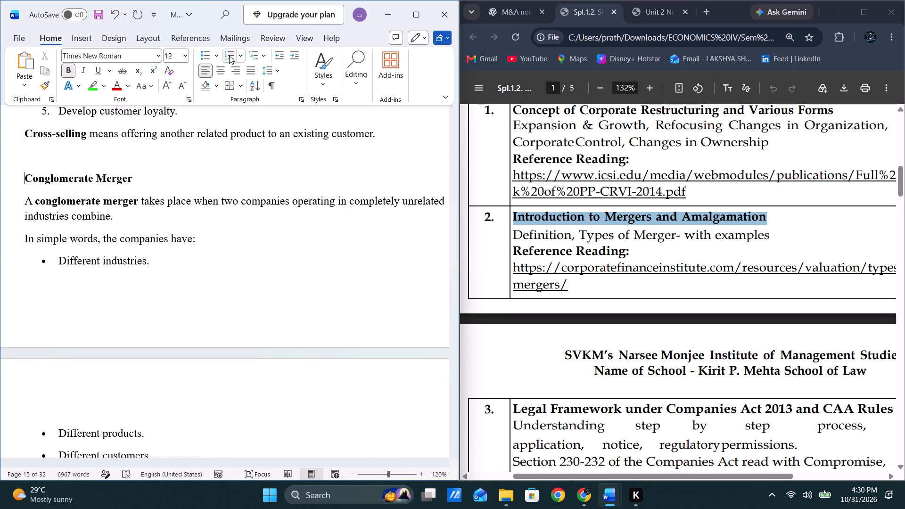
Number the Conglomerate Merger heading as item 5 and join its definition onto the same line after a colon.
click(229, 56)
click(23, 200)
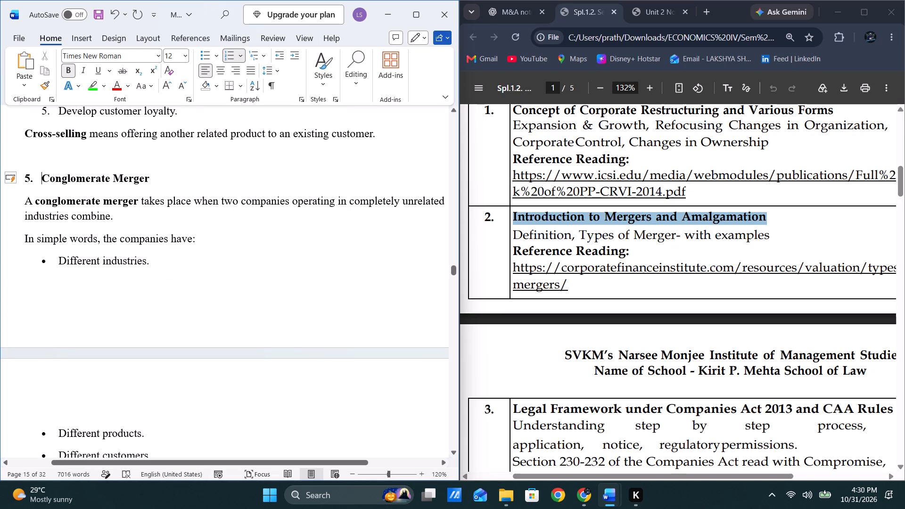
key(BackSpace)
text(:)
key(space)
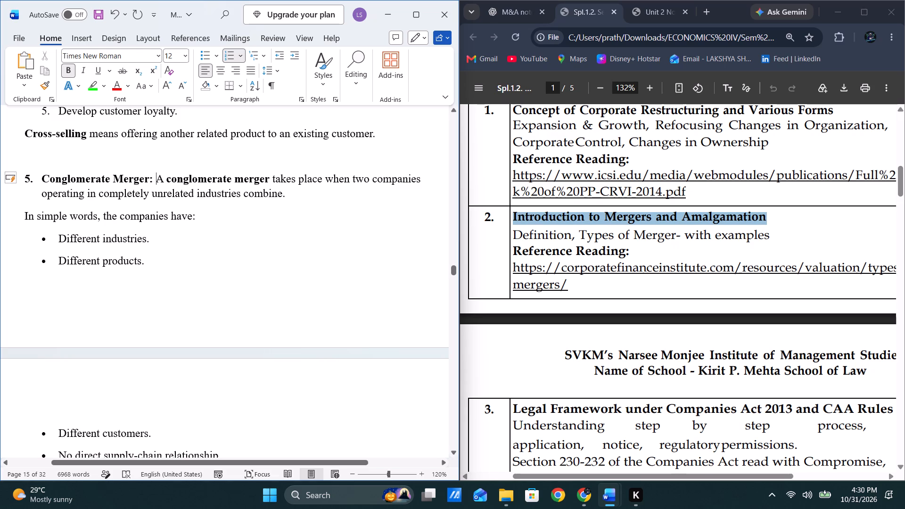
Delete the conglomerate merger's "In simple words, the companies have:" line and its four bullets.
scroll(233, 218, down, 2)
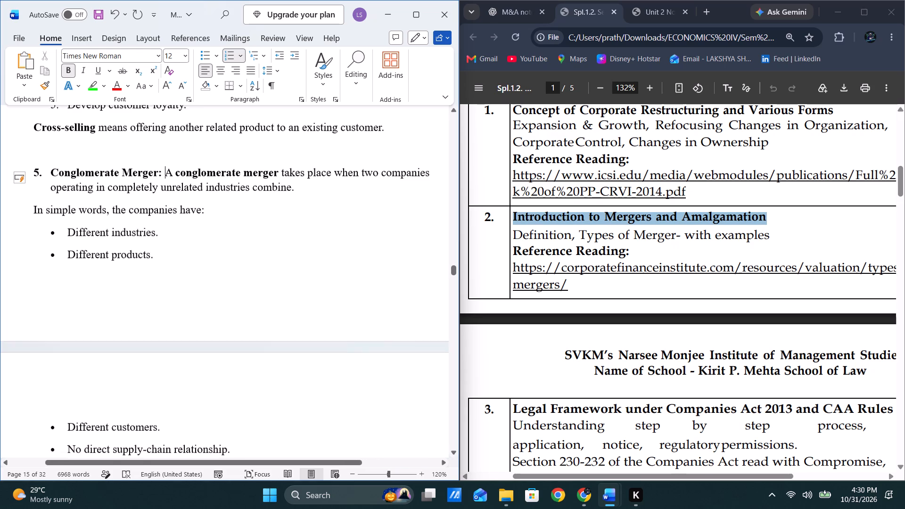
scroll(233, 218, down, 1)
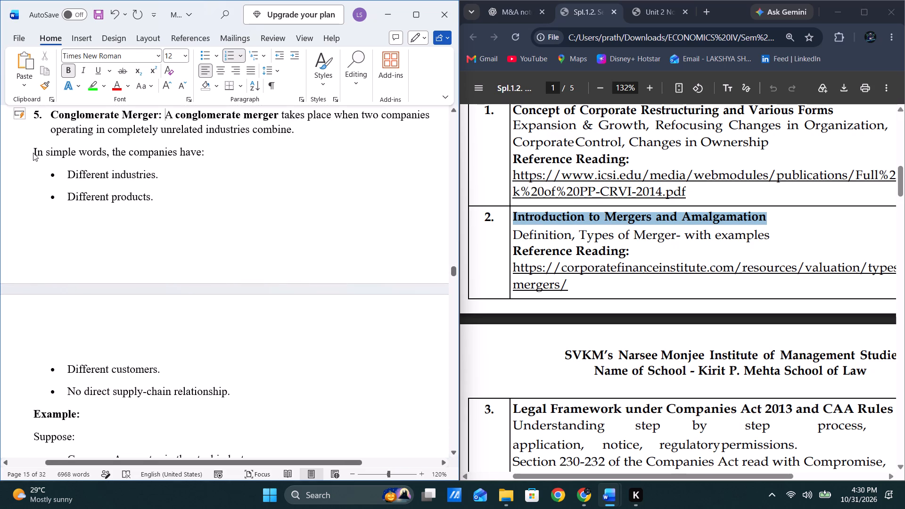
drag(31, 151, 237, 393)
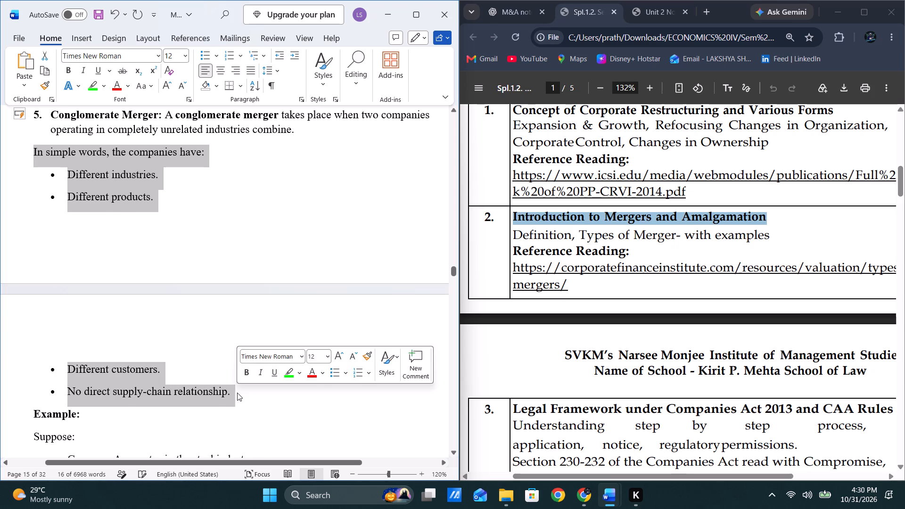
key(BackSpace)
Join "Suppose:" onto the conglomerate merger's "Example:" line, separated by a space.
key(Down)
key(BackSpace)
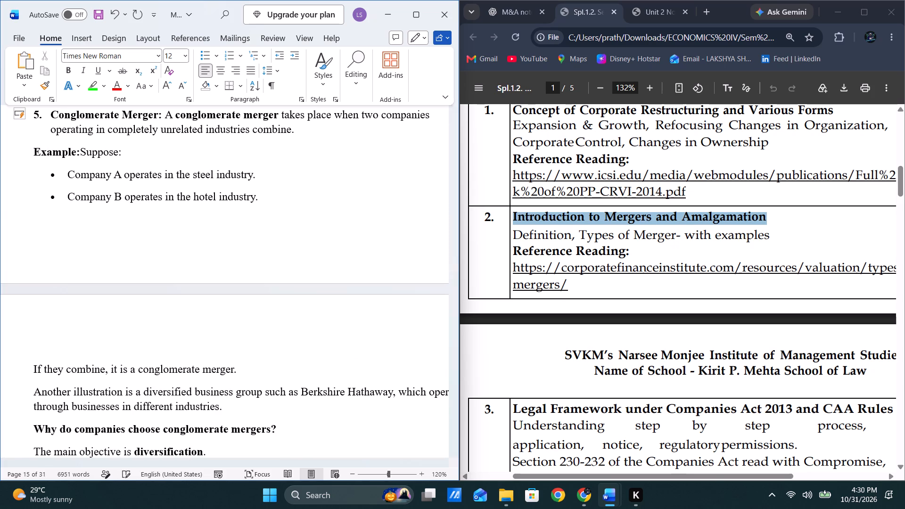
key(space)
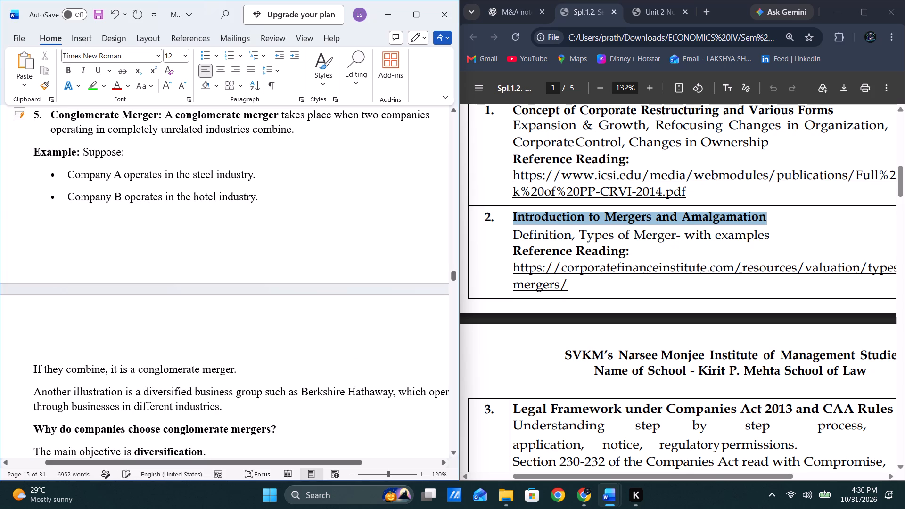
Delete the "Another illustration" paragraph about Berkshire Hathaway and leave a blank line before "Why do companies choose conglomerate mergers?".
scroll(263, 234, down, 1)
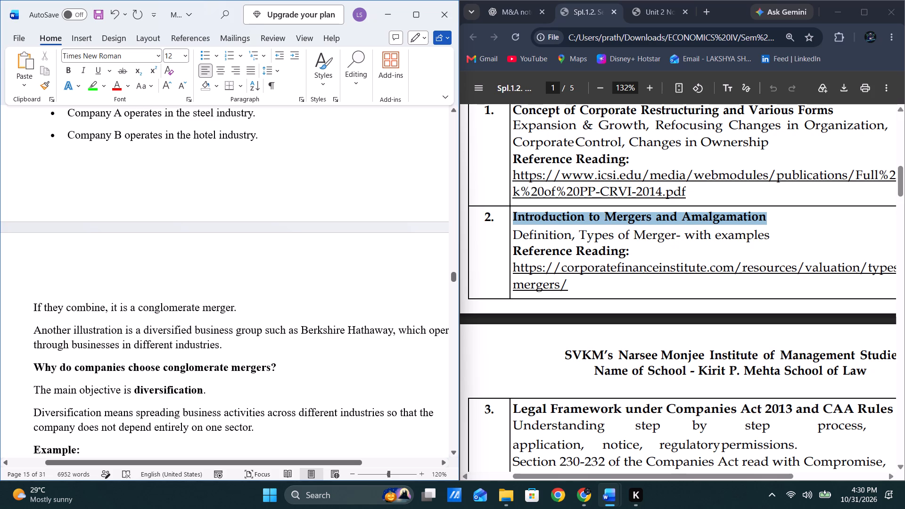
click(32, 331)
scroll(166, 361, down, 2)
scroll(166, 361, left, 1)
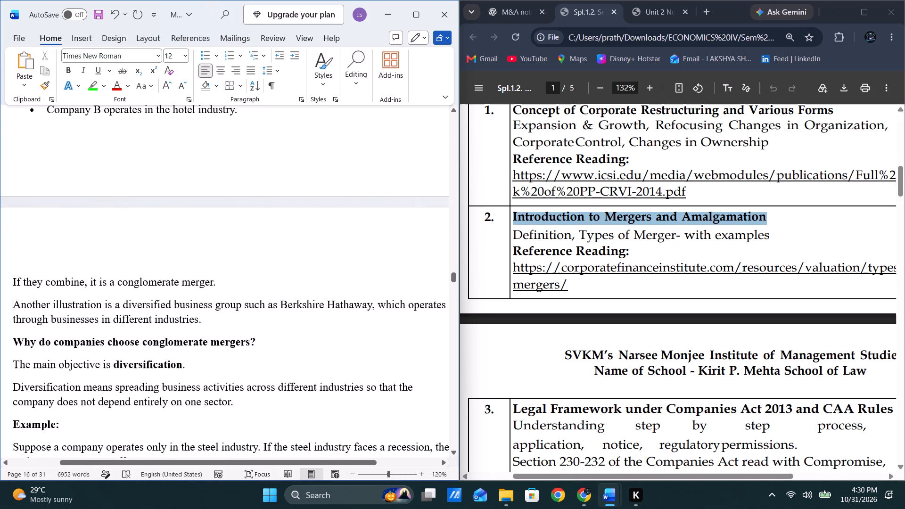
scroll(226, 330, down, 1)
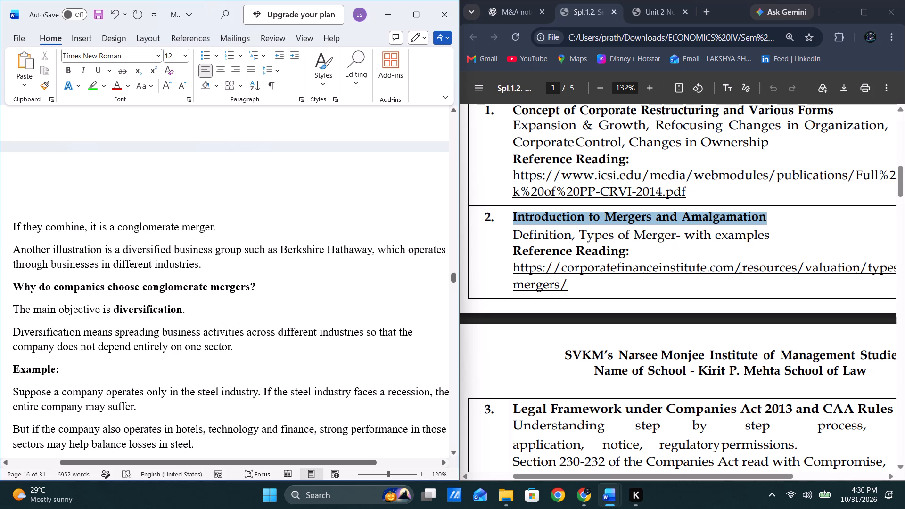
drag(6, 249, 220, 271)
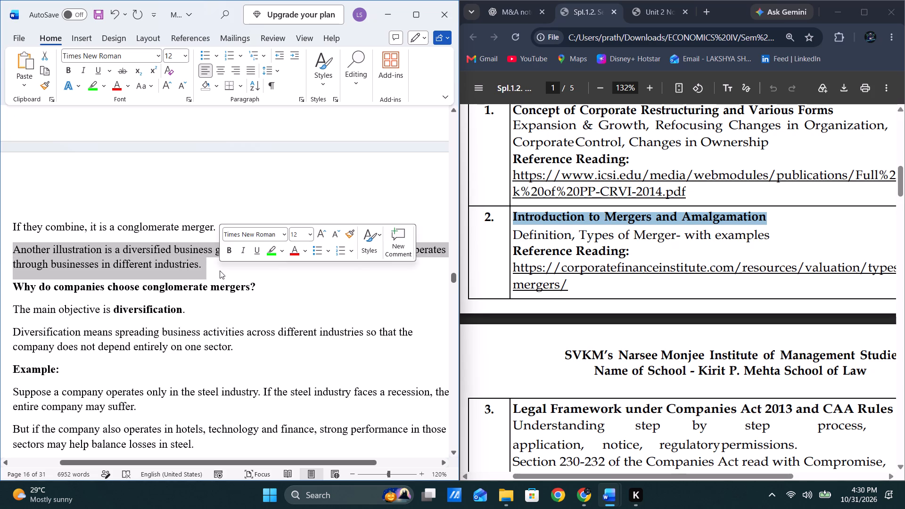
key(BackSpace)
key(Return)
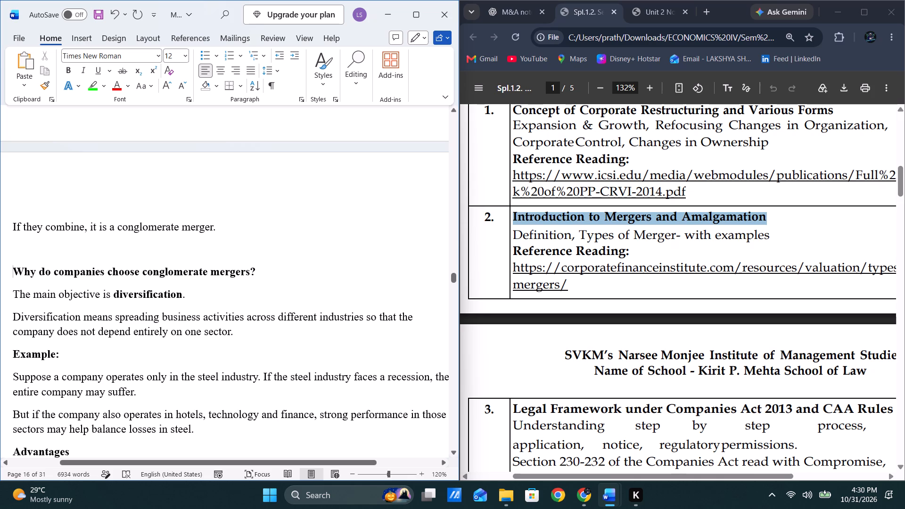
Delete the "Diversification means" paragraph and the steel industry example below it, up to the "Advantages" heading.
drag(247, 333, 33, 316)
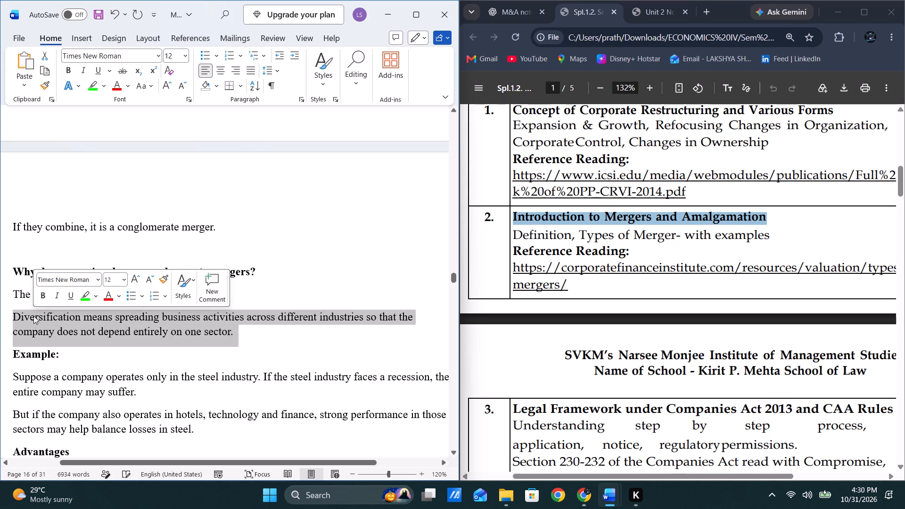
click(8, 326)
drag(9, 319, 20, 333)
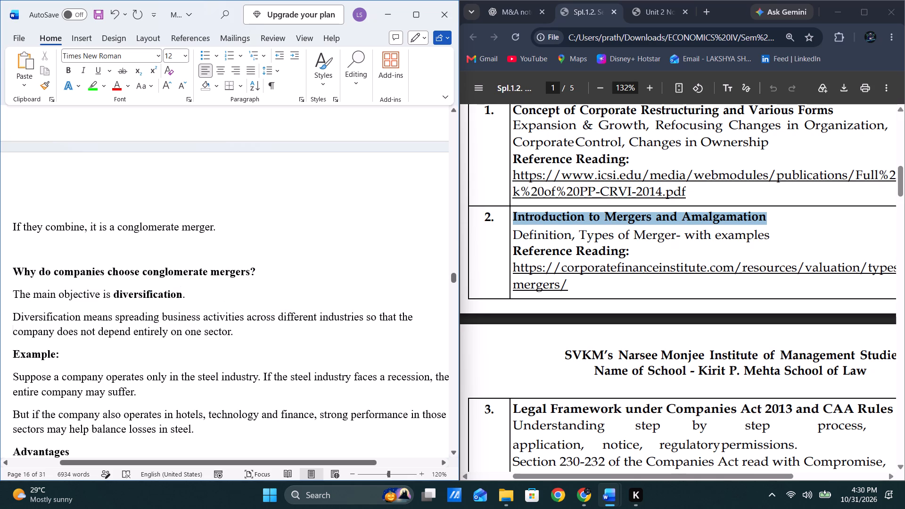
drag(20, 333, 206, 436)
key(BackSpace)
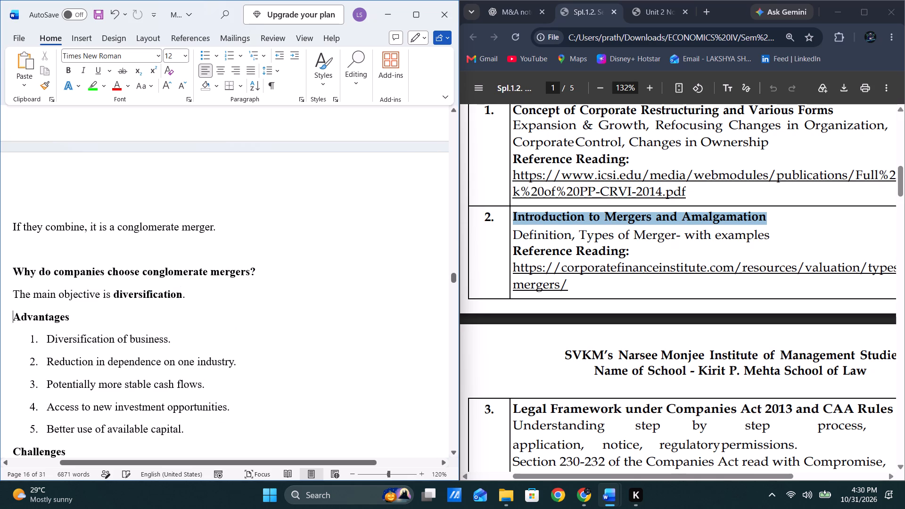
Delete the conglomerate "Memory trick" line and the "8." before "Congeneric Merger", leaving a blank line above that heading.
scroll(206, 436, down, 1)
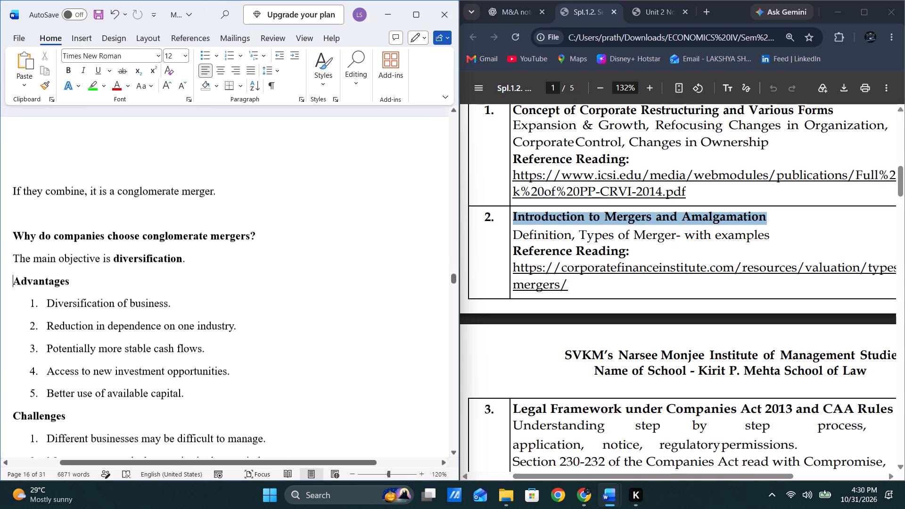
scroll(206, 436, down, 1)
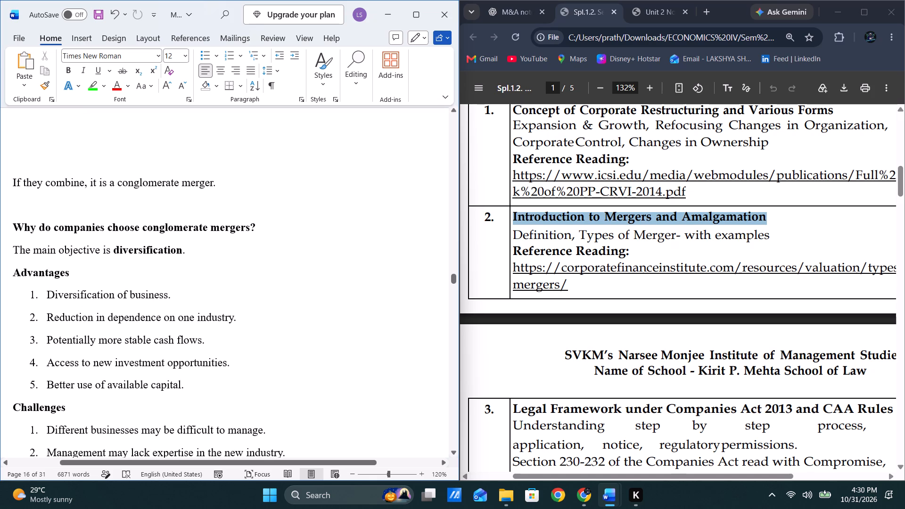
scroll(214, 383, down, 1)
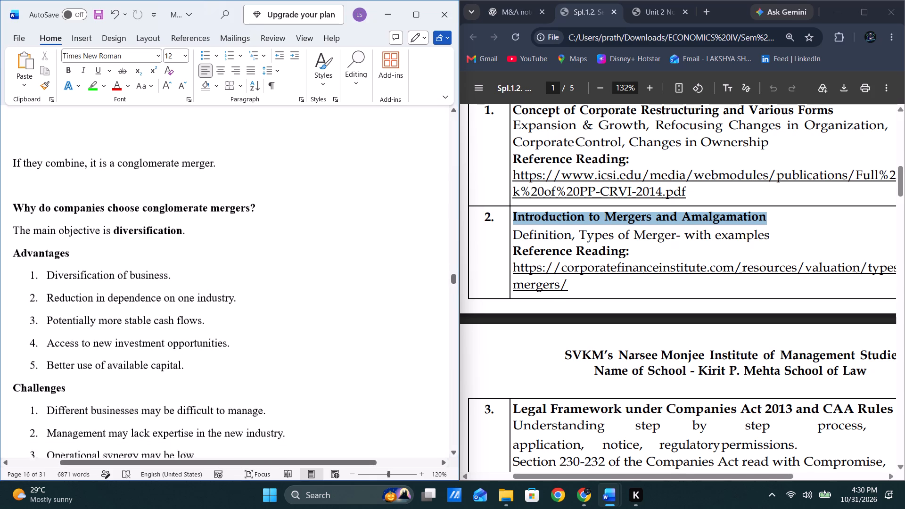
scroll(214, 383, down, 1)
scroll(175, 372, down, 1)
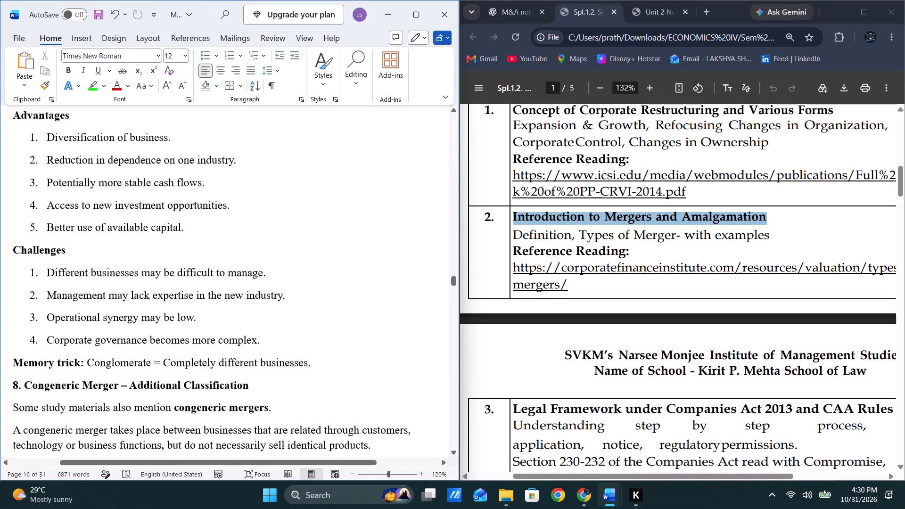
scroll(175, 372, down, 1)
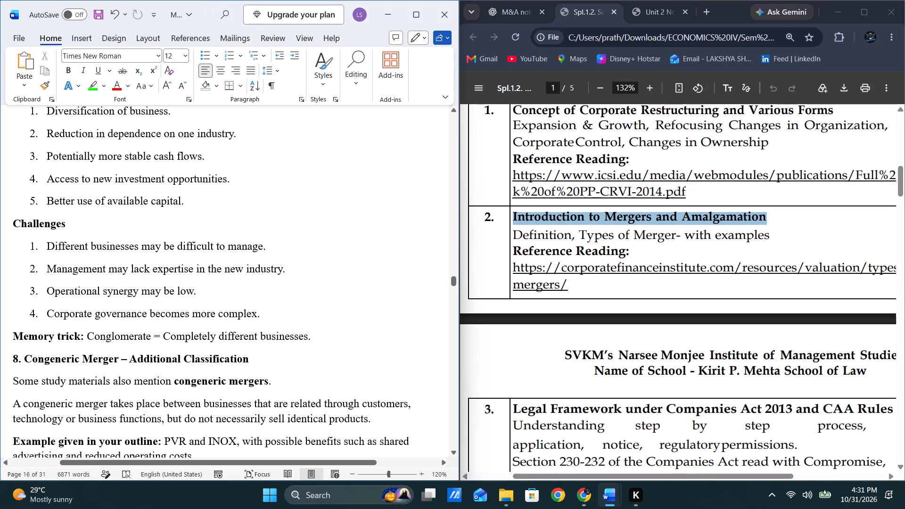
drag(8, 338, 25, 358)
key(BackSpace)
key(Return)
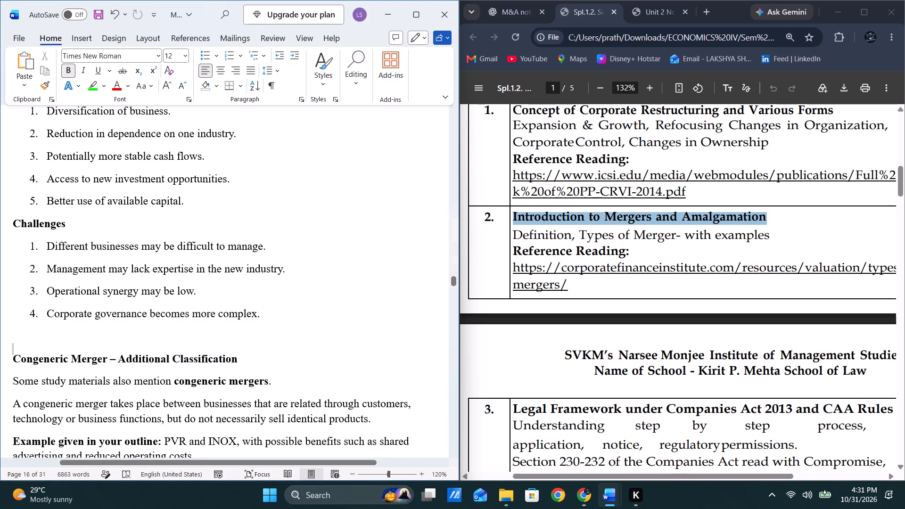
Delete the "Some study materials also mention congeneric mergers" sentence below the Congeneric Merger heading.
scroll(25, 358, down, 1)
scroll(97, 298, down, 1)
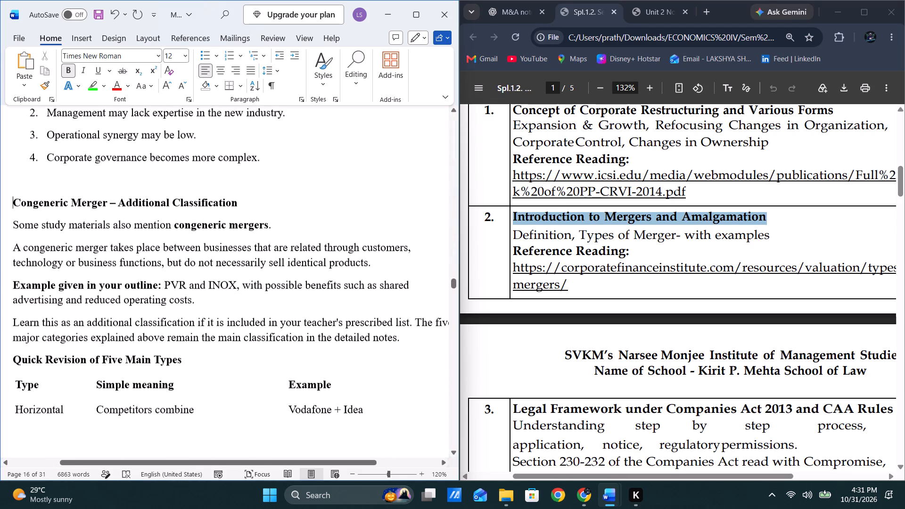
scroll(97, 298, down, 1)
drag(9, 196, 265, 214)
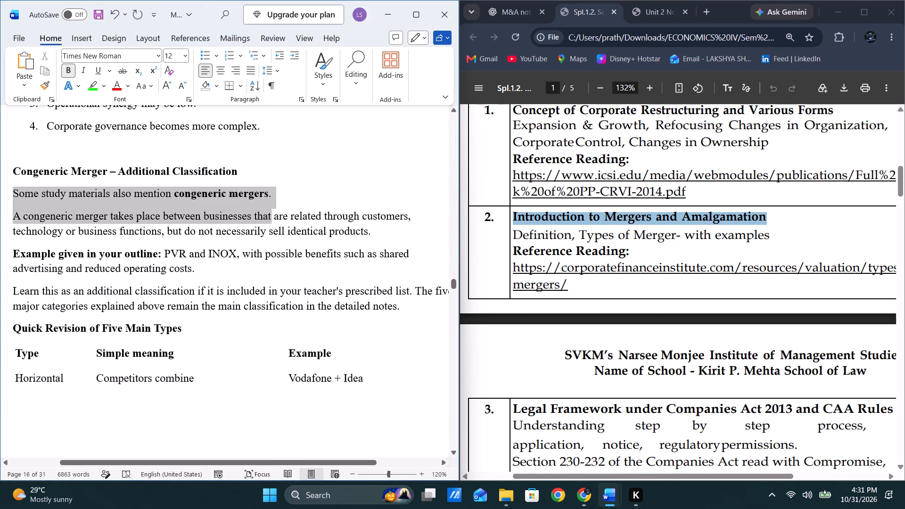
drag(265, 214, 283, 193)
key(BackSpace)
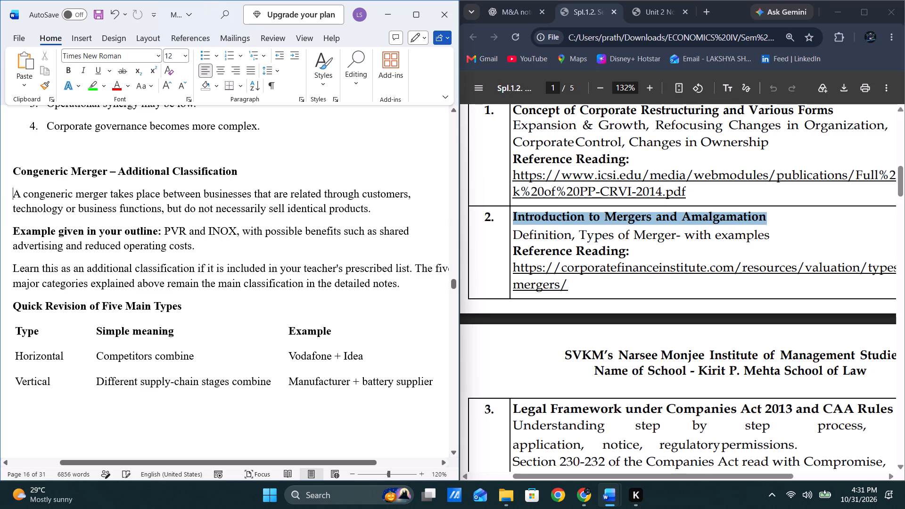
Move "Additional Classification" out of the Congeneric Merger heading onto its own line above it.
drag(260, 173, 126, 173)
click(126, 173)
drag(118, 172, 269, 179)
right_click(224, 172)
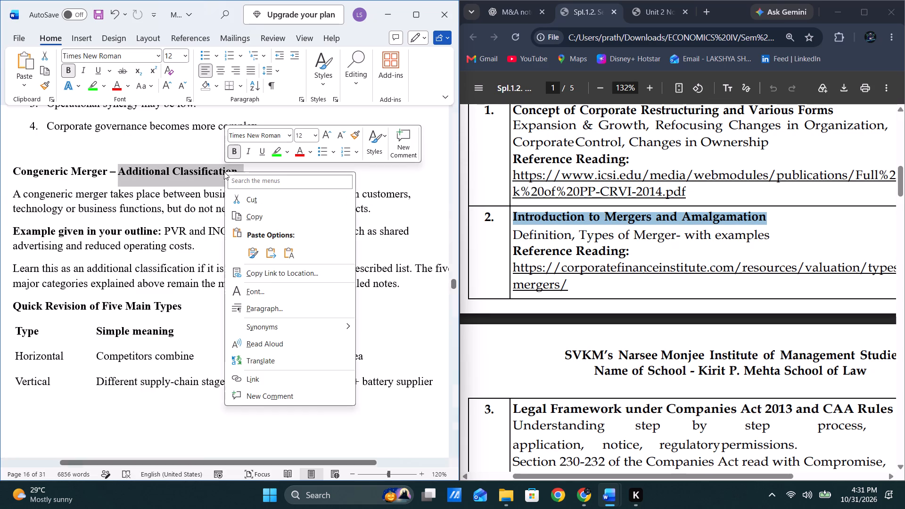
click(250, 199)
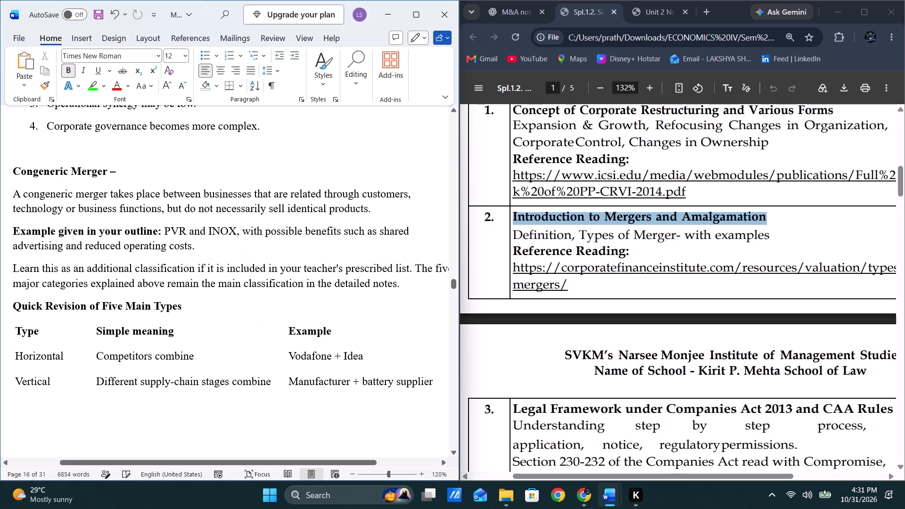
click(103, 157)
key(Return)
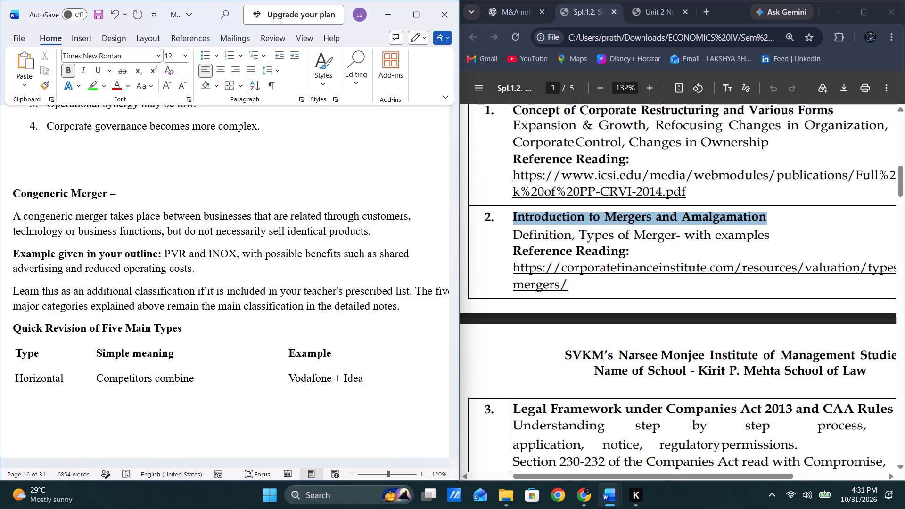
key(ctrl+v)
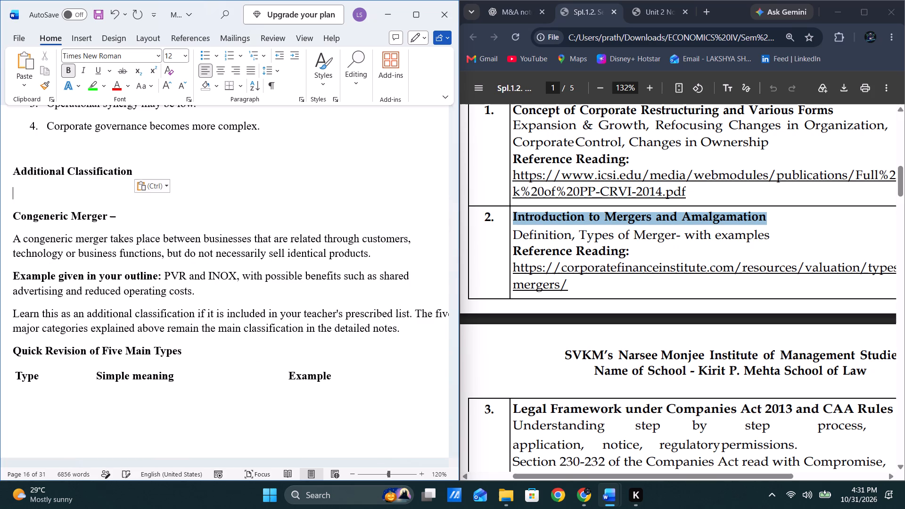
Remove the blank line between "Additional Classification" and the Congeneric Merger heading.
key(BackSpace)
Examine the Quick Revision of Five Main Types table and the start of Part 3 below the Congeneric Merger section.
scroll(103, 157, down, 1)
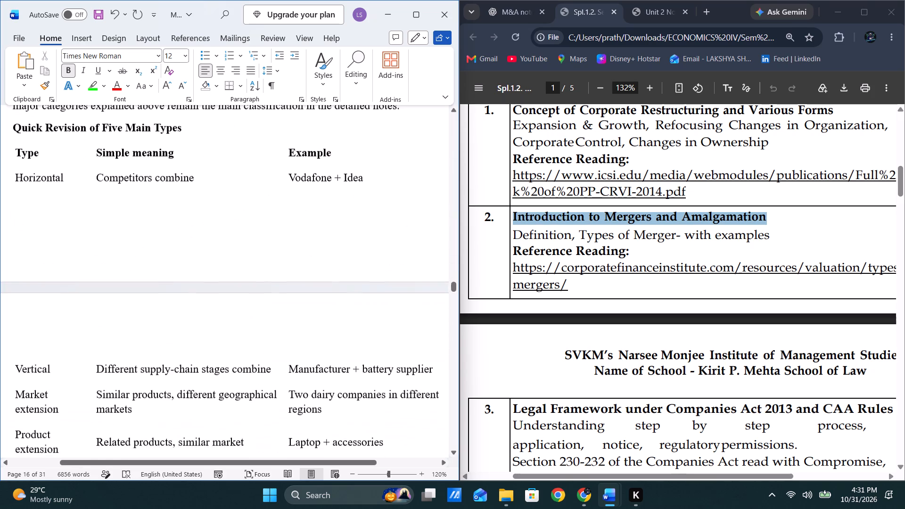
scroll(103, 157, down, 2)
scroll(103, 157, up, 1)
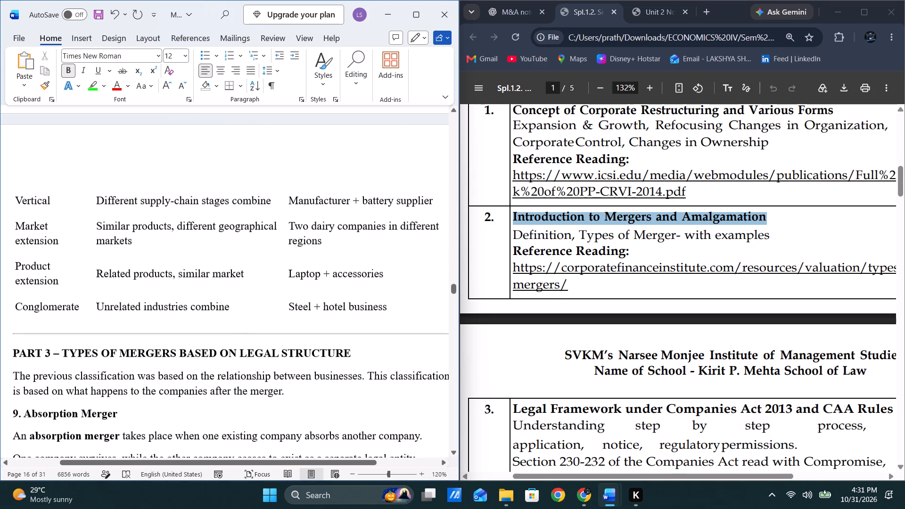
scroll(103, 157, up, 2)
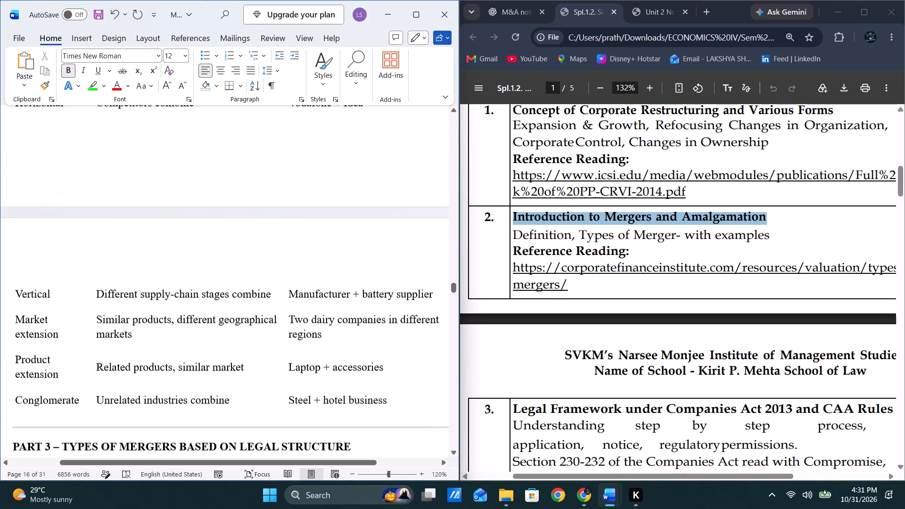
scroll(103, 157, up, 3)
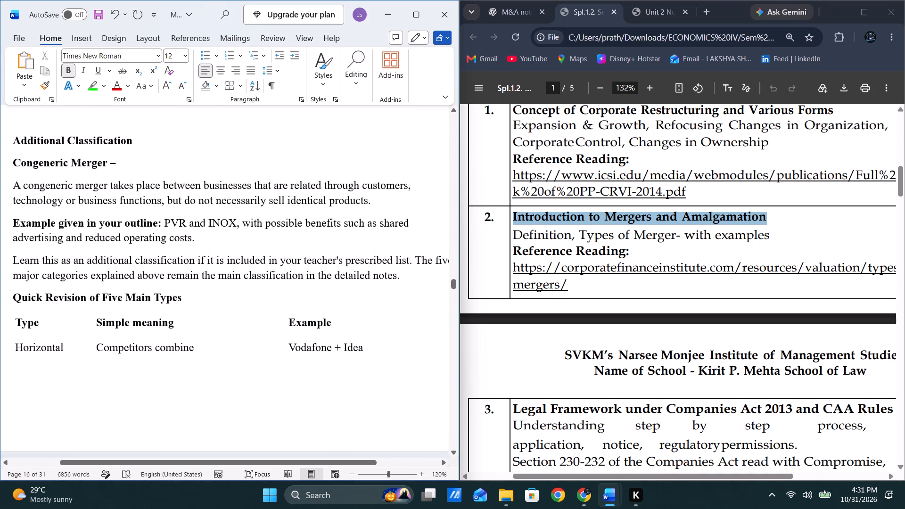
scroll(103, 157, up, 1)
Join the congeneric merger definition onto its heading line, with a single space after the dash.
click(11, 192)
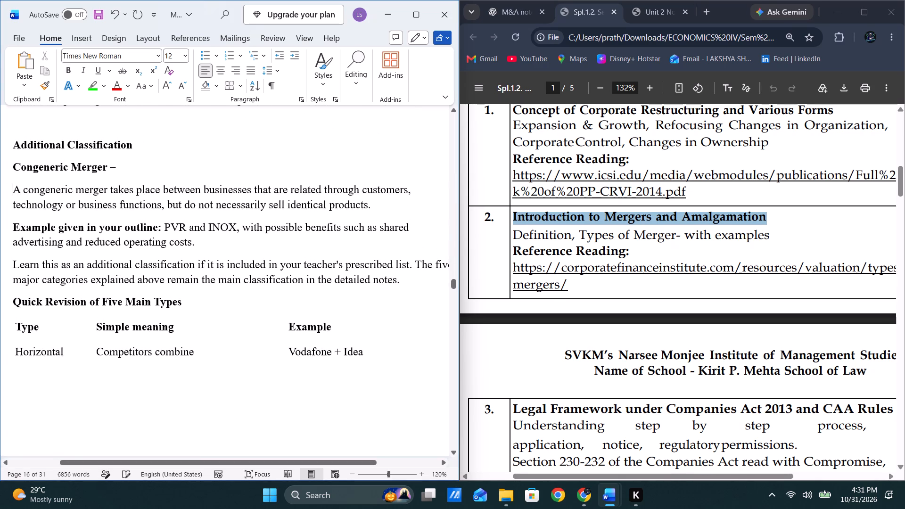
key(BackSpace)
key(space)
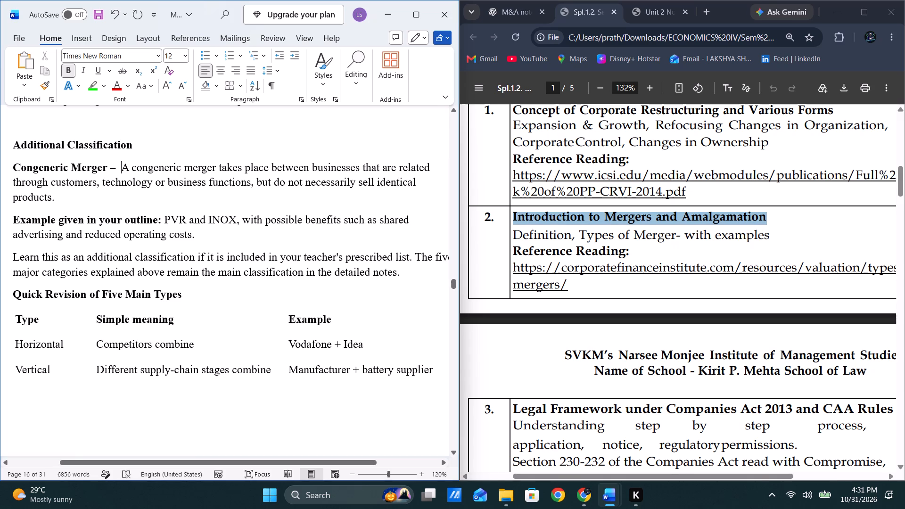
click(12, 254)
click(116, 164)
key(Right)
key(BackSpace)
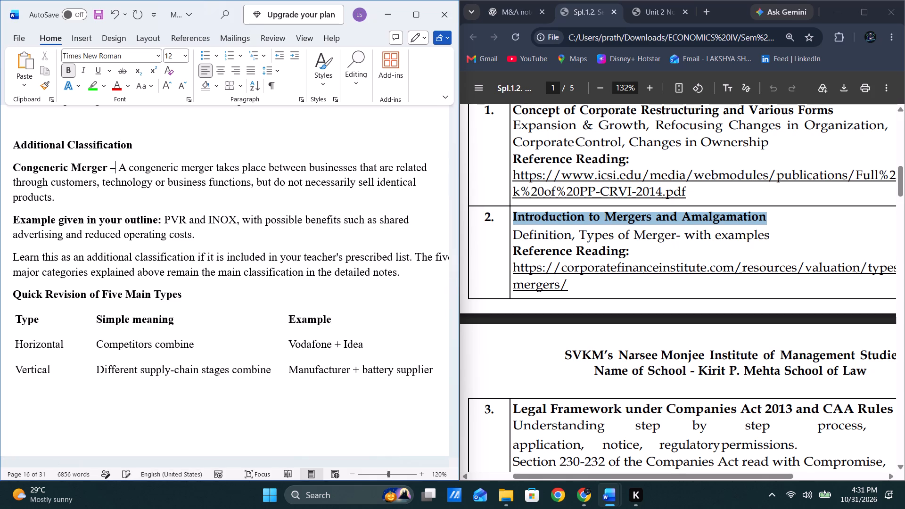
Shorten the "Example given in your outline:" label under Congeneric Merger to "Example:".
click(159, 218)
key(BackSpace)
key(BackSpace)
key(BackSpace)
key(BackSpace)
key(BackSpace)
key(BackSpace)
key(BackSpace)
key(BackSpace)
key(BackSpace)
key(BackSpace)
key(BackSpace)
key(BackSpace)
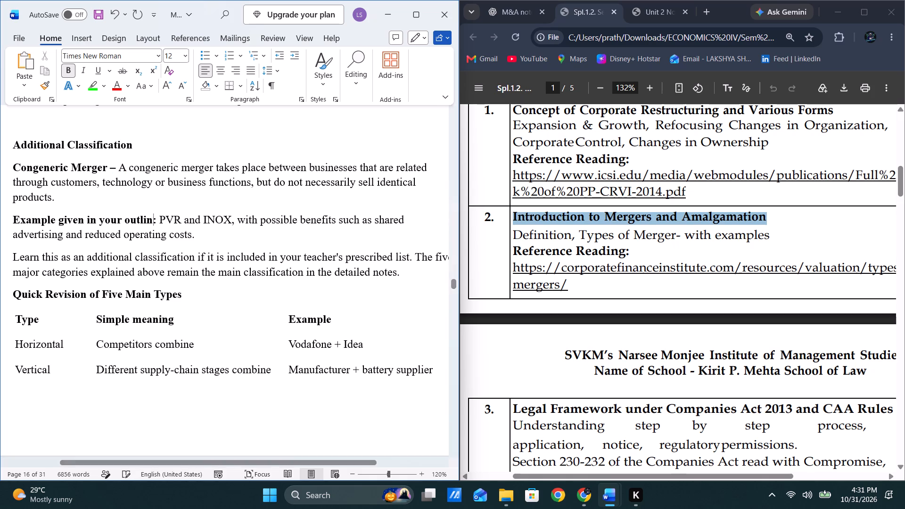
key(BackSpace)
key(BackSpace)
key(BackSpace)
key(BackSpace)
key(BackSpace)
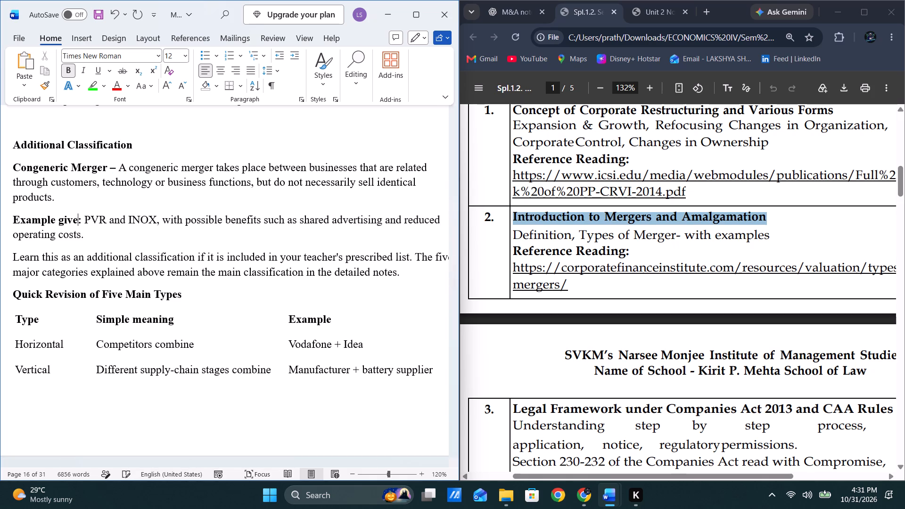
key(BackSpace)
key(BackSpace)
key(BackSpace)
key(BackSpace)
key(BackSpace)
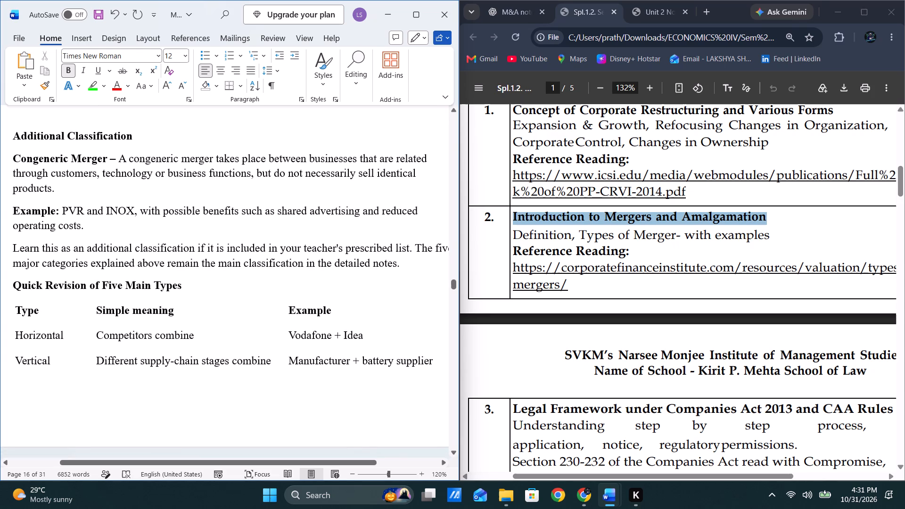
Delete everything from "Learn this as an additional classification" through the quick revision table and "PART 3 –", leaving a blank line above the legal structure heading.
scroll(247, 245, down, 1)
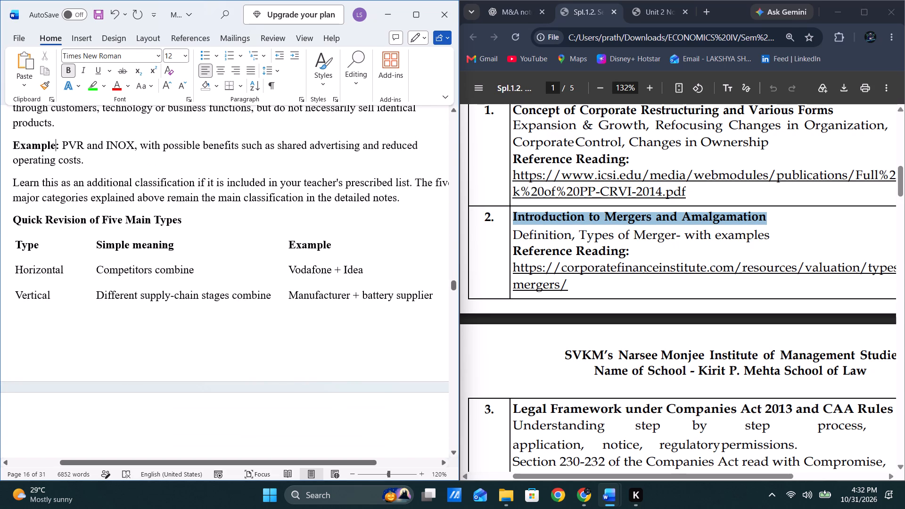
drag(11, 183, 233, 460)
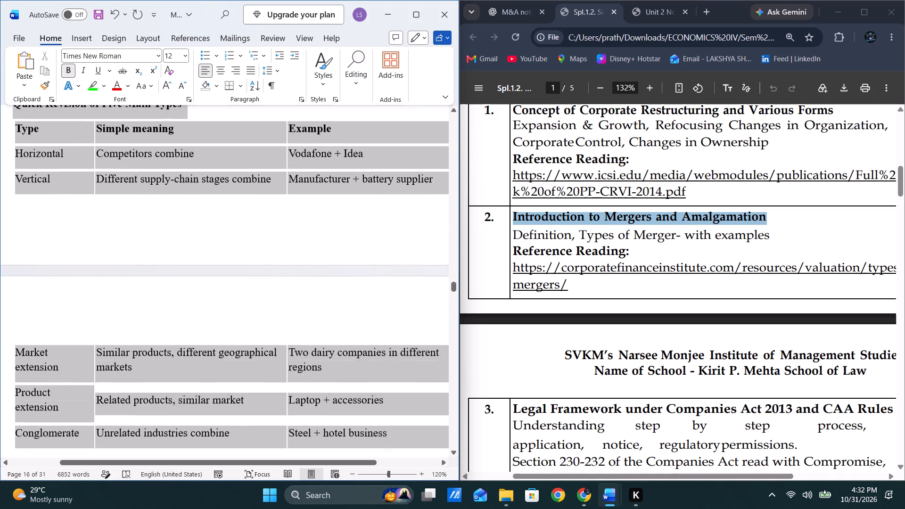
drag(233, 460, 60, 371)
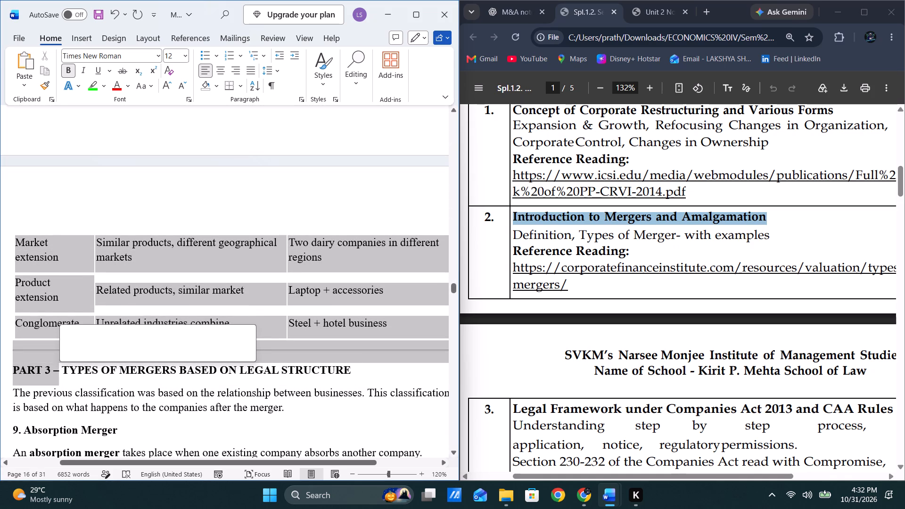
key(BackSpace)
key(Return)
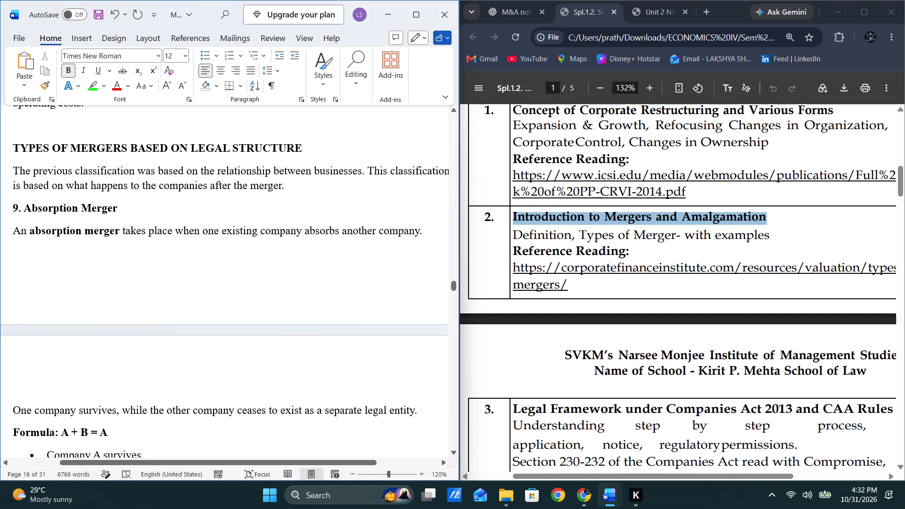
Delete the "The previous classification" paragraph and the "9." before "Absorption Merger".
drag(23, 209, 18, 188)
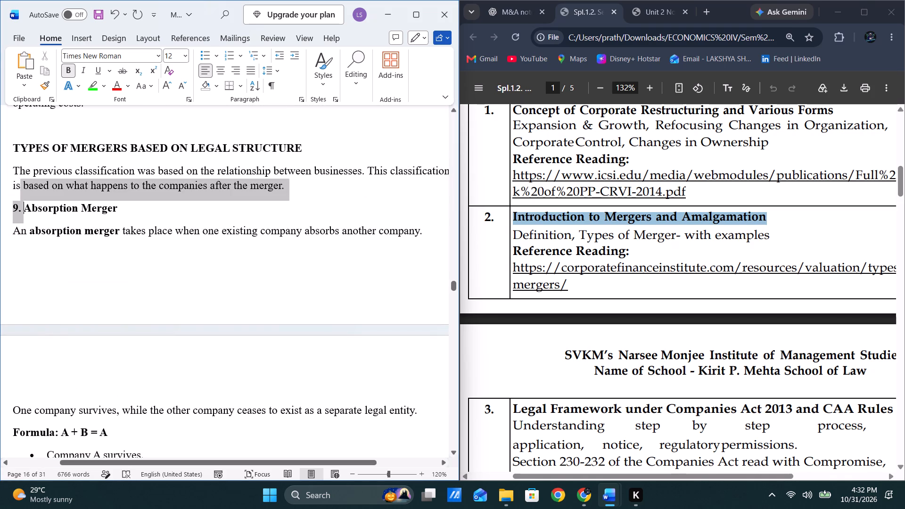
drag(18, 188, 12, 175)
key(BackSpace)
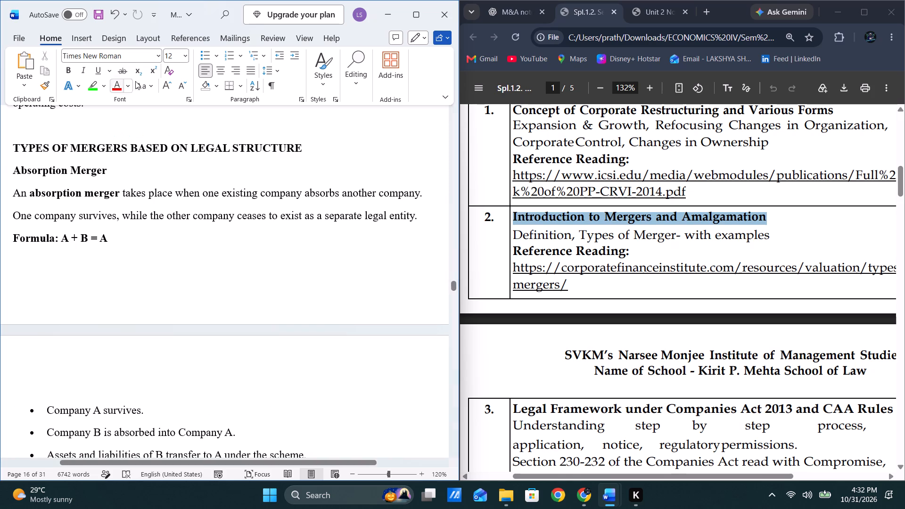
Apply automatic numbering to the Absorption Merger heading and restart it at 1.
click(226, 58)
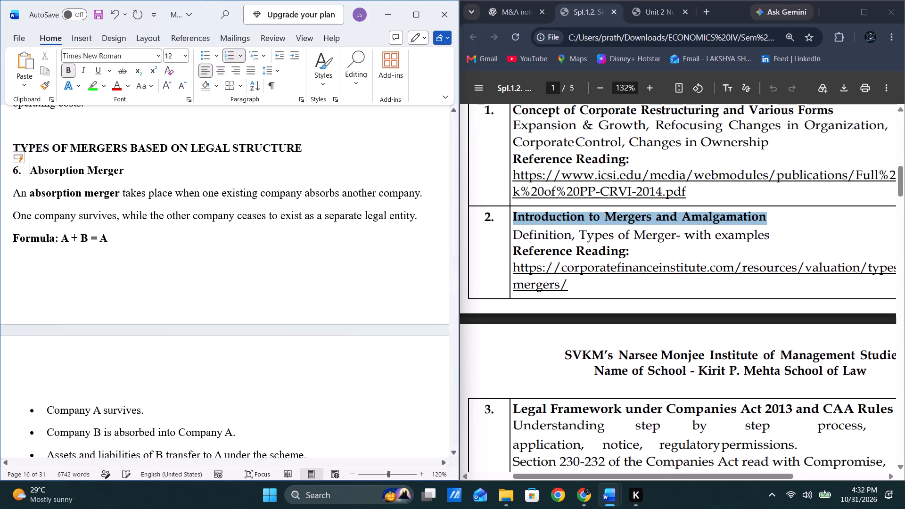
right_click(13, 171)
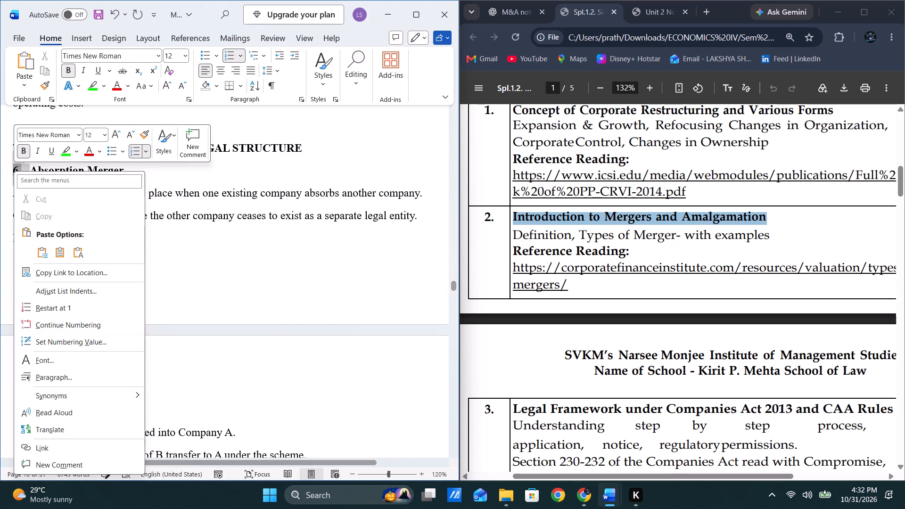
click(63, 310)
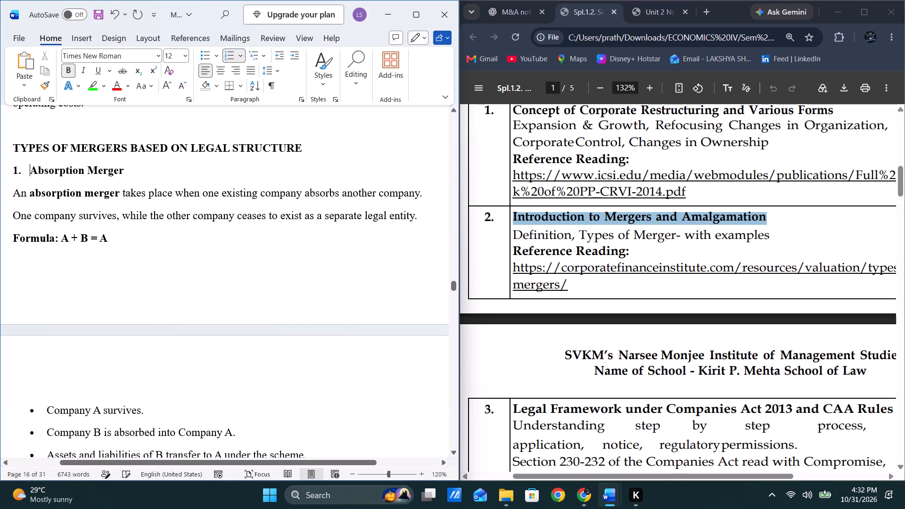
Run the absorption definition and the "One company survives" sentence into the Absorption Merger heading line, with a colon after the heading.
click(13, 196)
key(BackSpace)
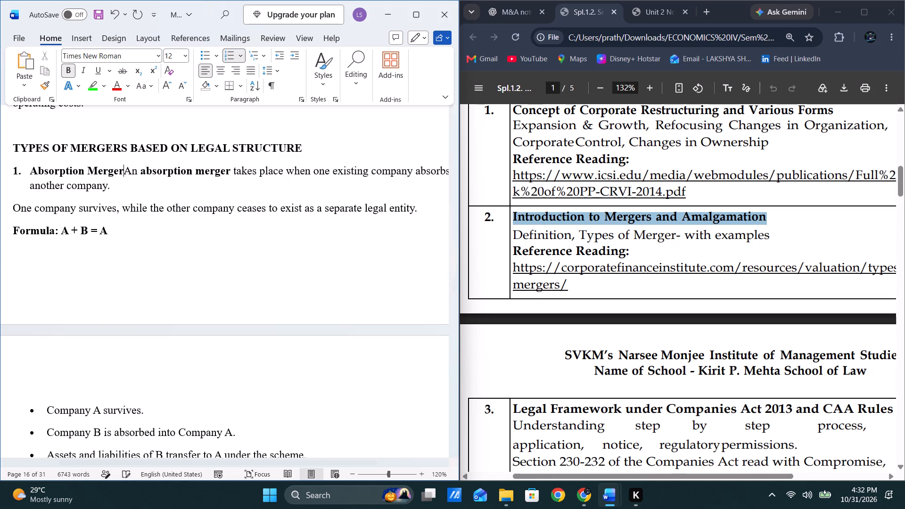
text(:)
key(space)
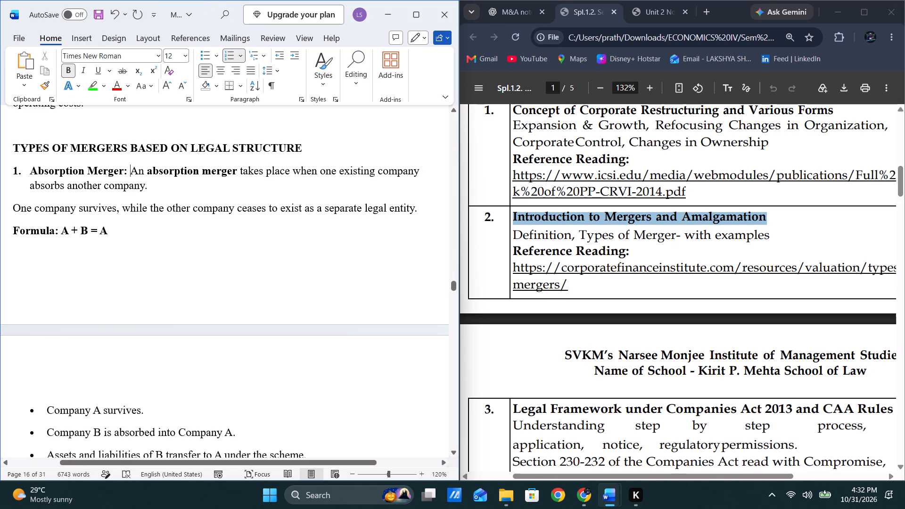
click(2, 208)
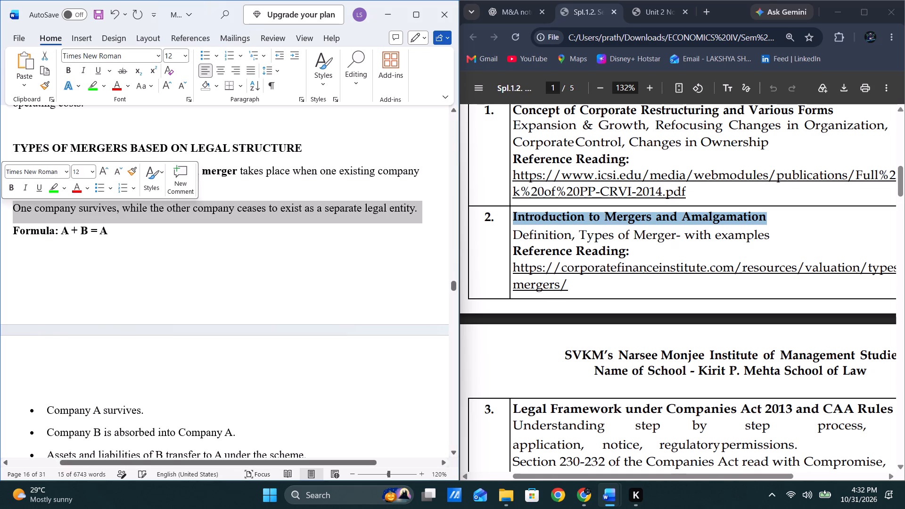
key(Left)
key(BackSpace)
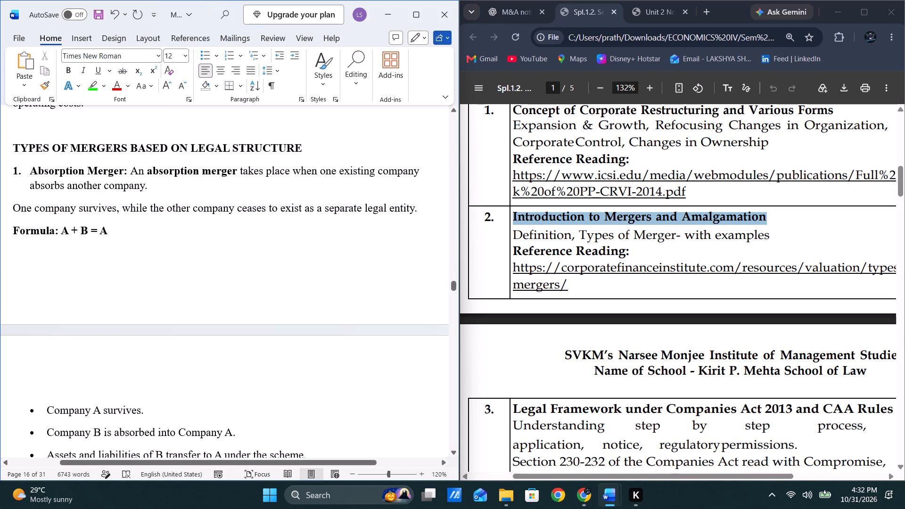
key(space)
Delete the four bullets between "Formula: A + B = A" and the HDFC example, from "Company A survives" to "B's separate legal existence ends".
scroll(75, 249, down, 1)
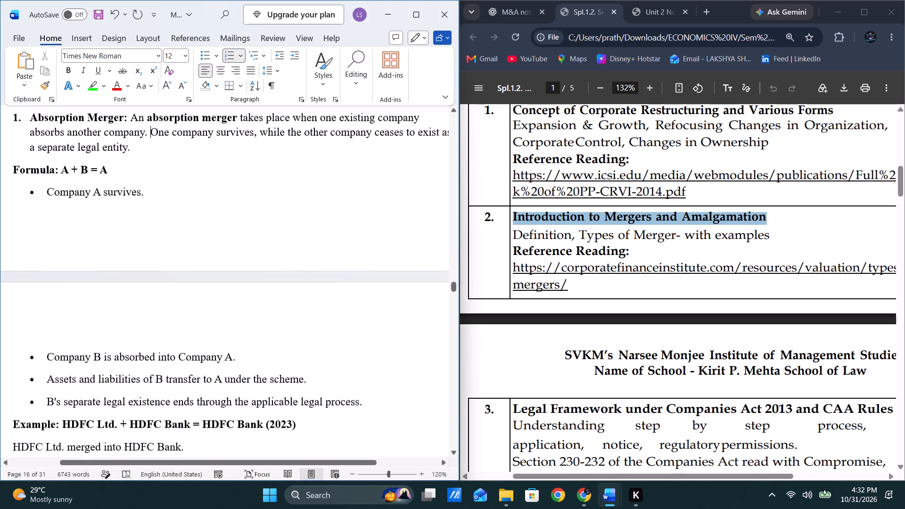
scroll(75, 249, down, 1)
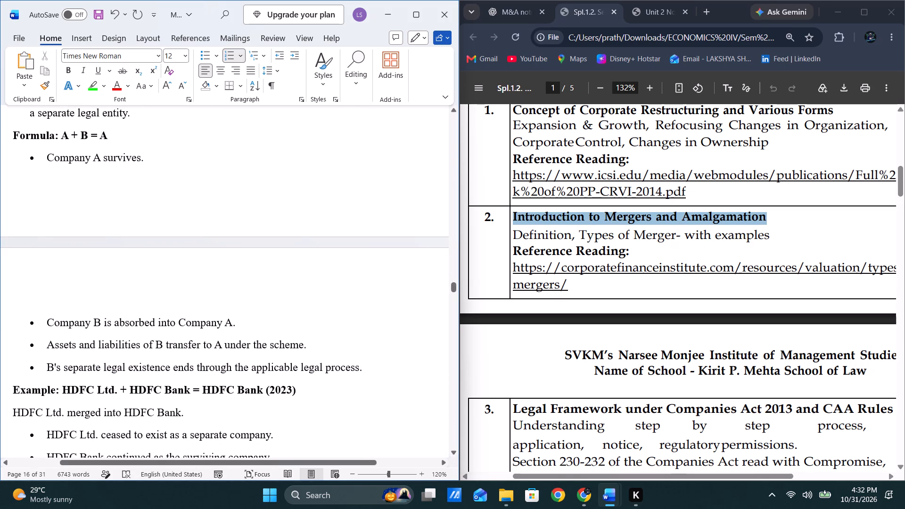
drag(25, 163, 244, 328)
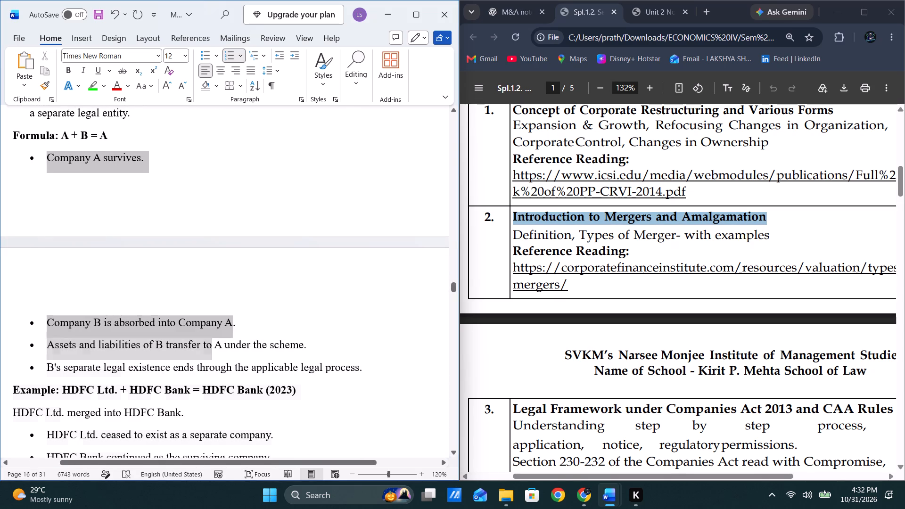
drag(244, 328, 365, 371)
key(BackSpace)
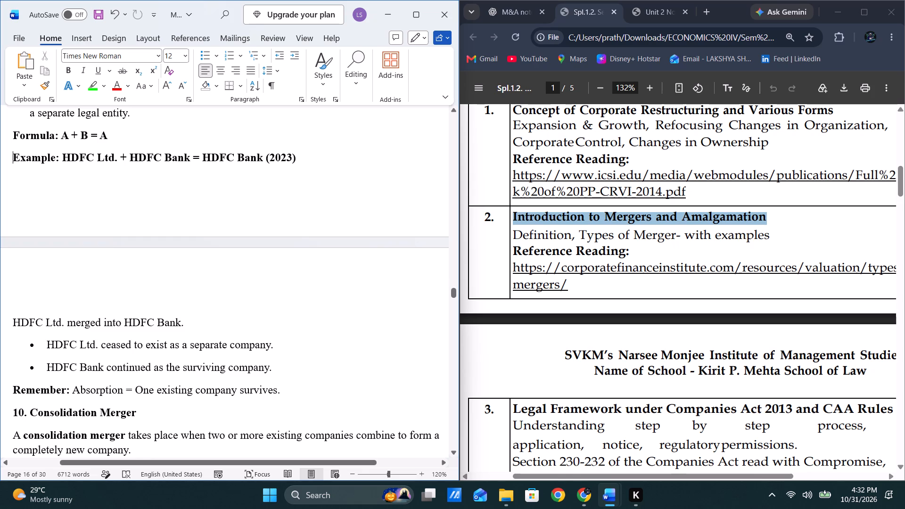
Delete the HDFC explanation, its bullets, the "Remember" line and the "10." before "Consolidation Merger", leaving a blank line above that heading.
scroll(170, 295, down, 1)
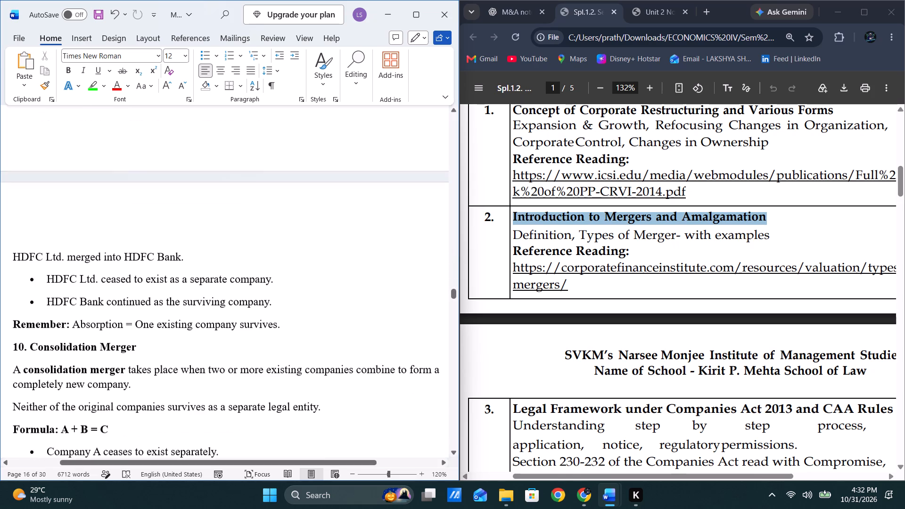
scroll(170, 295, down, 1)
scroll(126, 276, down, 1)
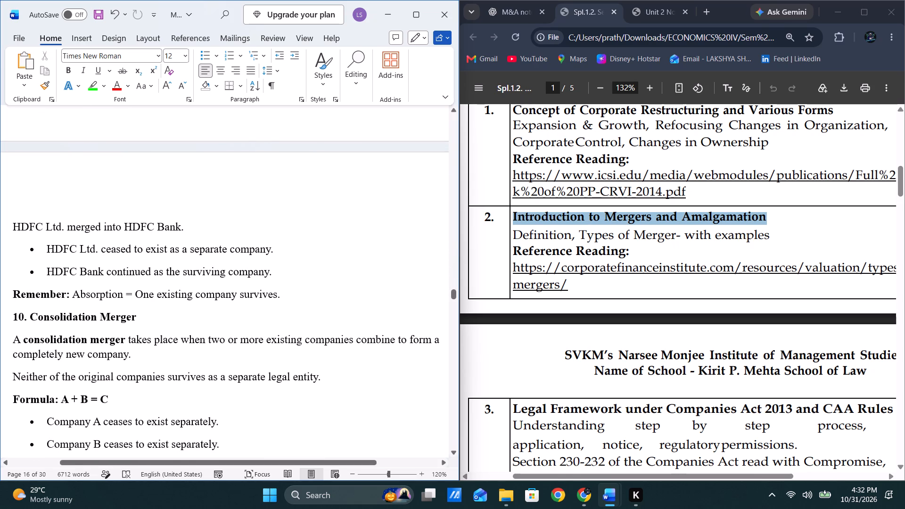
drag(29, 320, 13, 220)
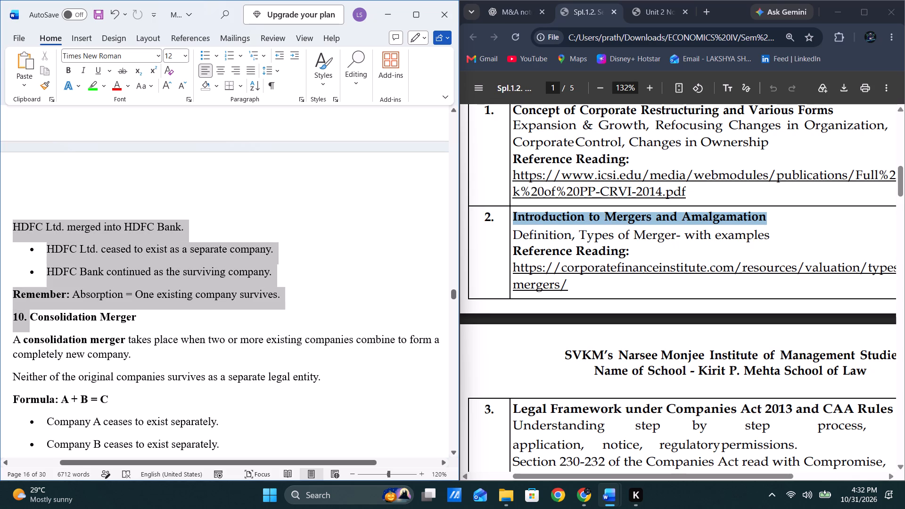
drag(13, 220, 16, 385)
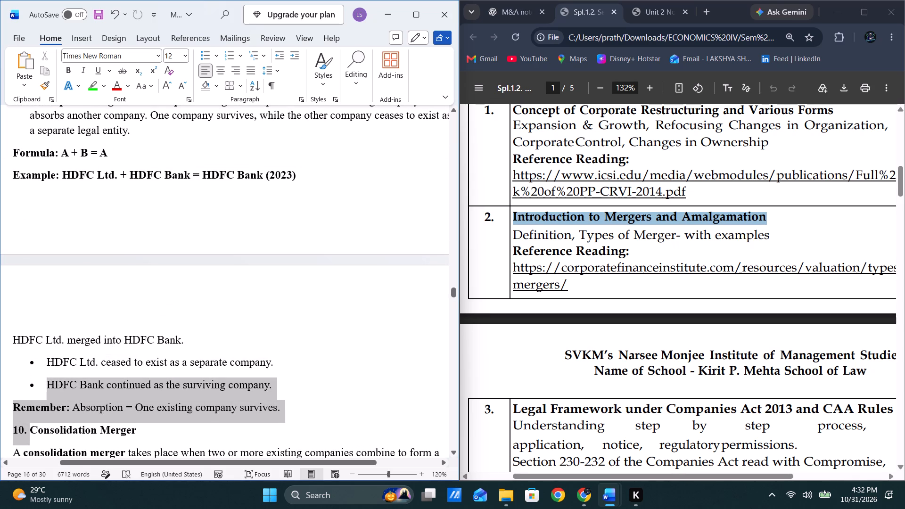
drag(16, 385, 12, 341)
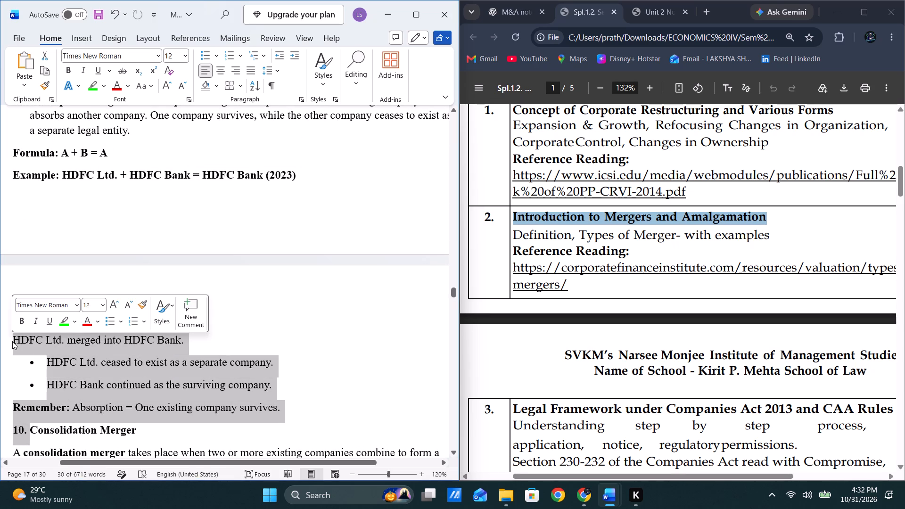
key(BackSpace)
key(Return)
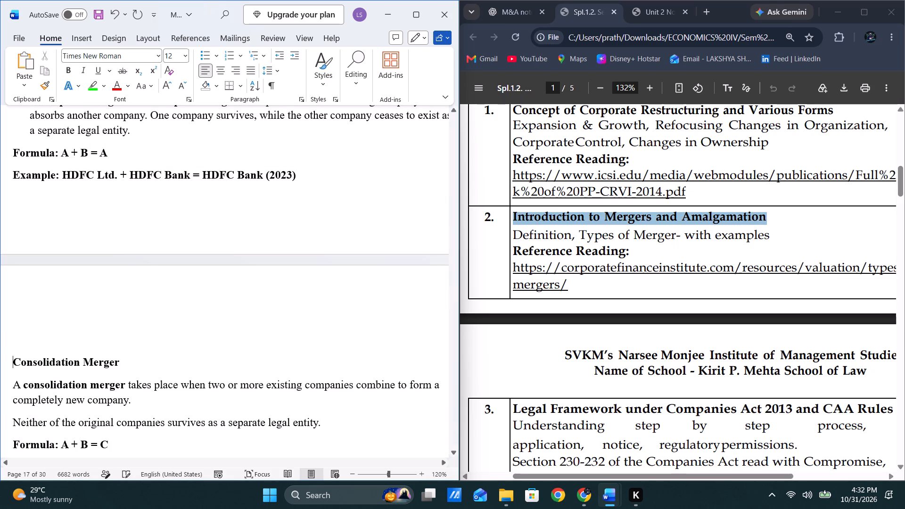
Remove bold from "HDFC Ltd. + HDFC Bank = HDFC Bank (2023)", keeping the "Example:" label bold.
drag(298, 187, 59, 176)
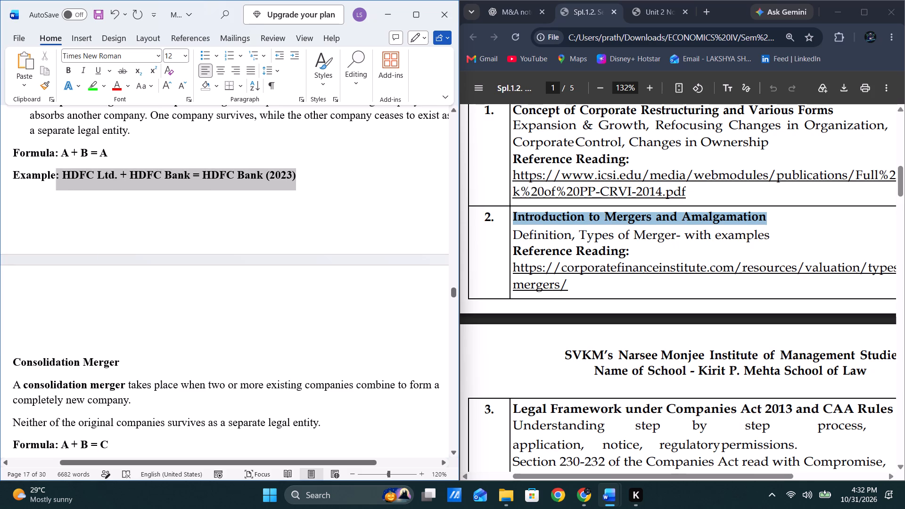
drag(59, 176, 62, 176)
click(72, 155)
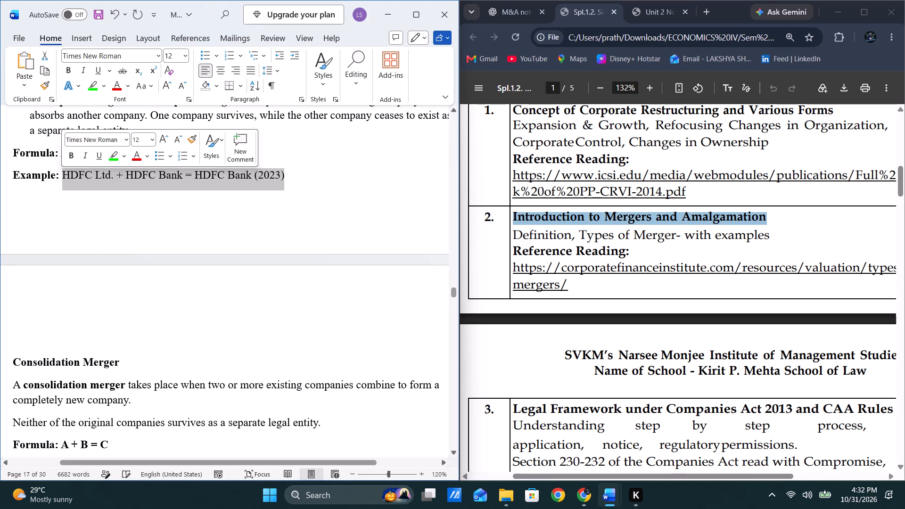
Apply automatic numbering to the Consolidation Merger heading as item 2.
scroll(87, 254, down, 1)
click(14, 241)
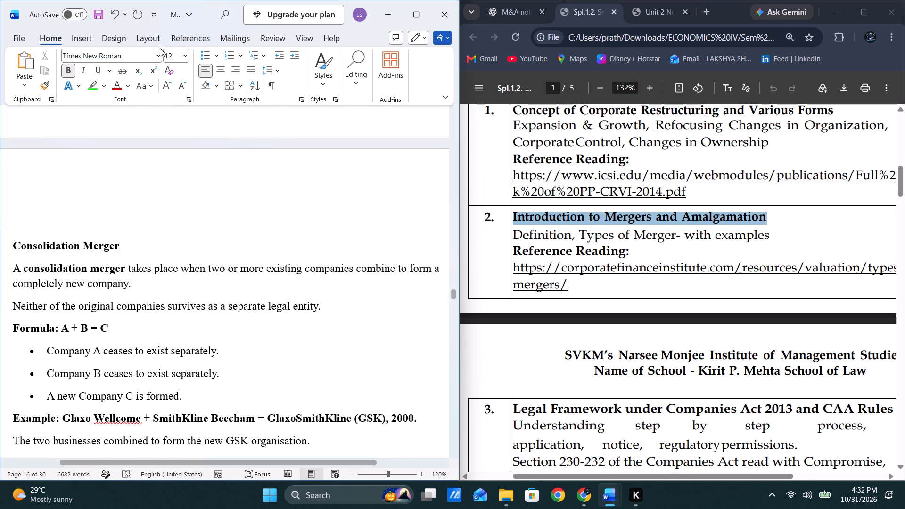
click(228, 57)
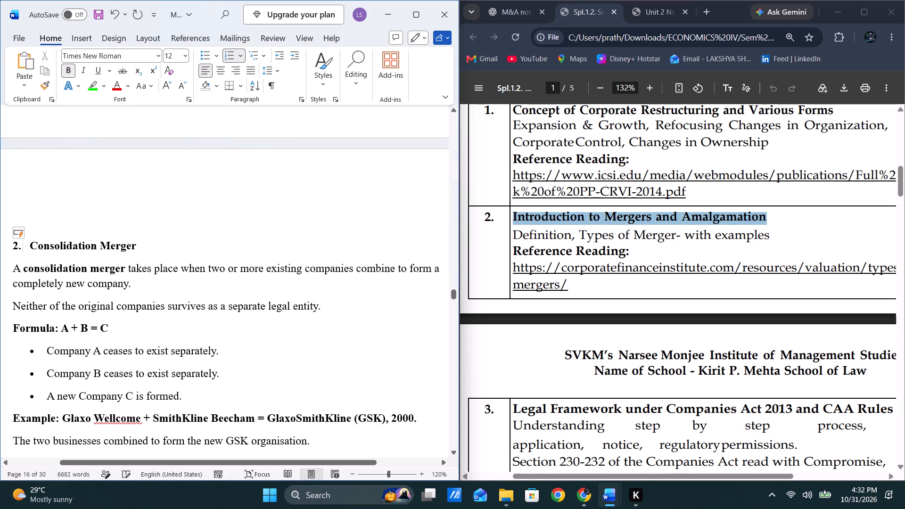
key(Up)
key(Up)
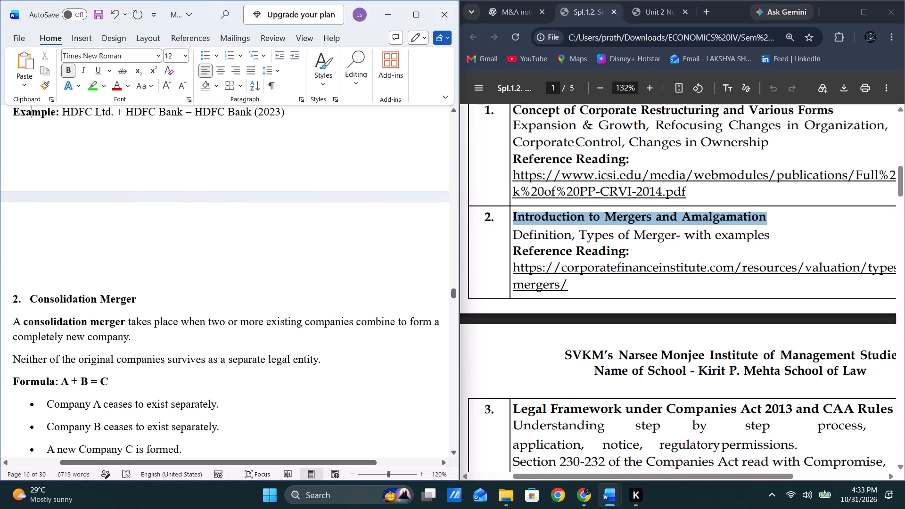
Run the consolidation definition and the "Neither of the original companies" sentence into the Consolidation Merger heading line, with a colon after the heading.
scroll(96, 267, down, 1)
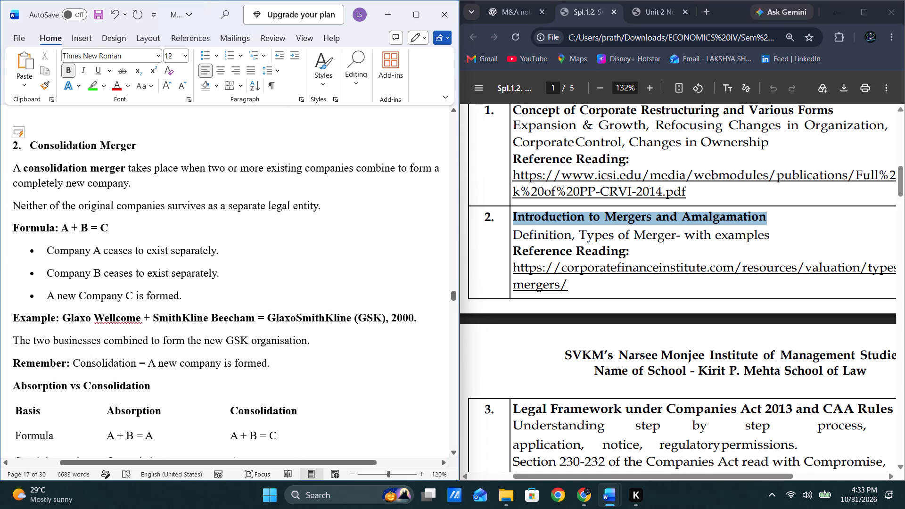
click(10, 172)
key(BackSpace)
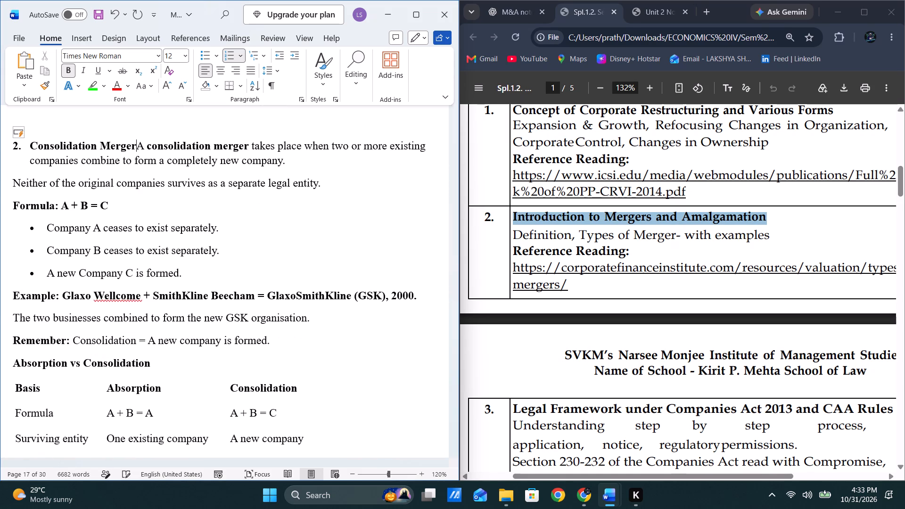
text(:)
key(space)
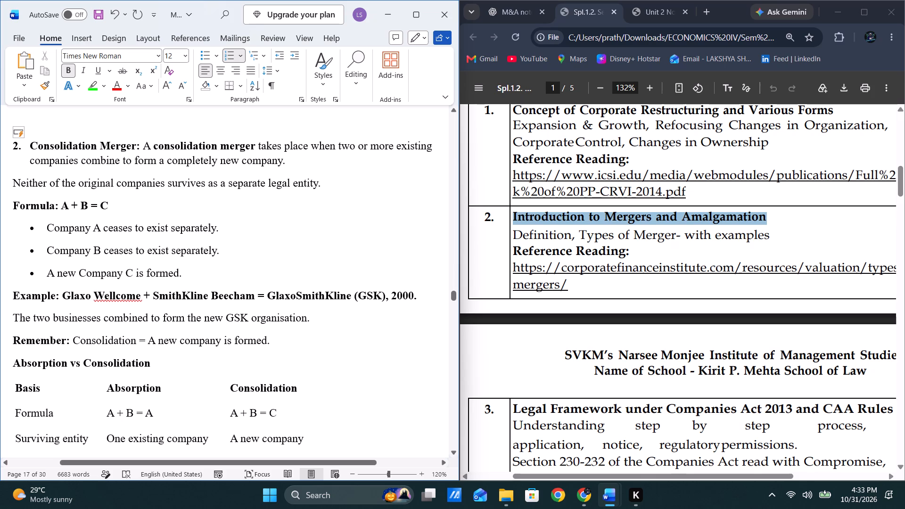
key(BackSpace)
key(space)
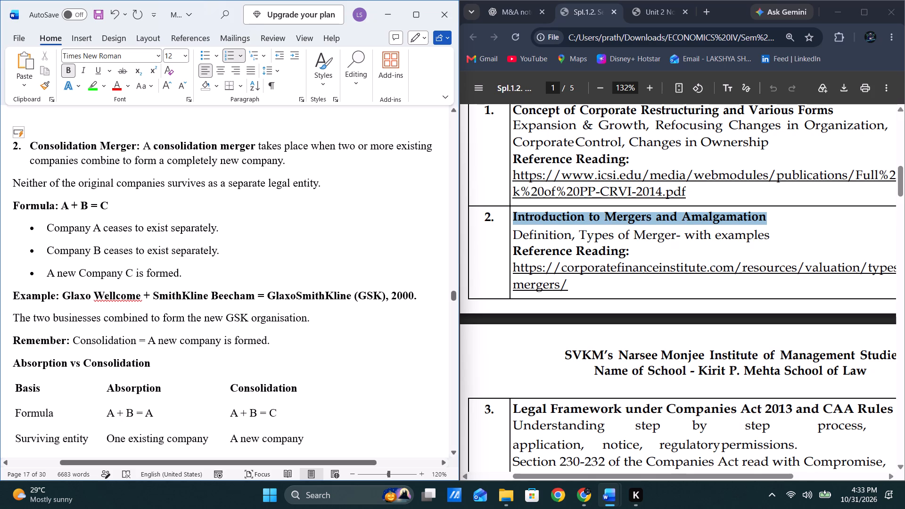
key(BackSpace)
key(space)
click(9, 182)
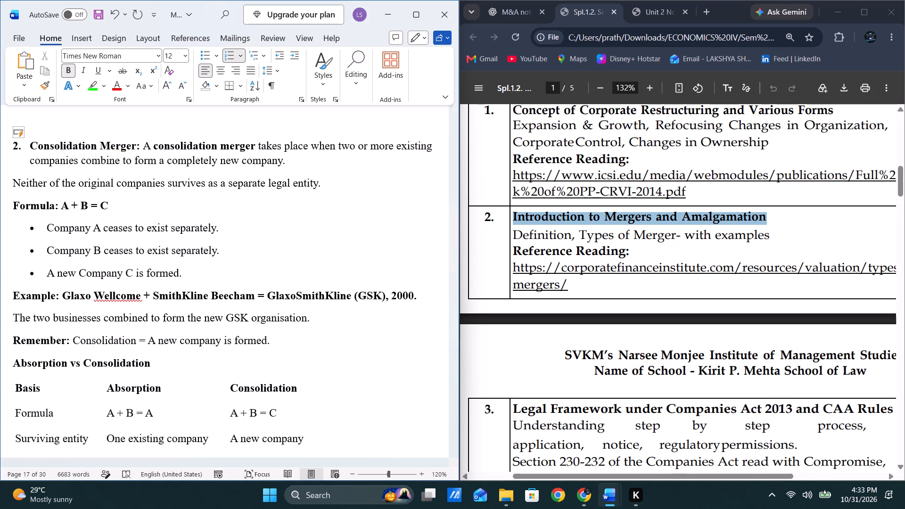
key(BackSpace)
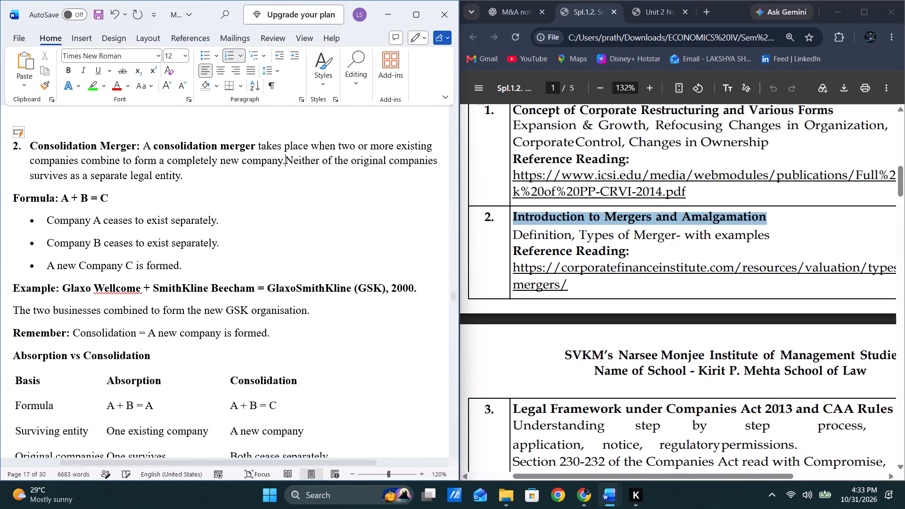
key(space)
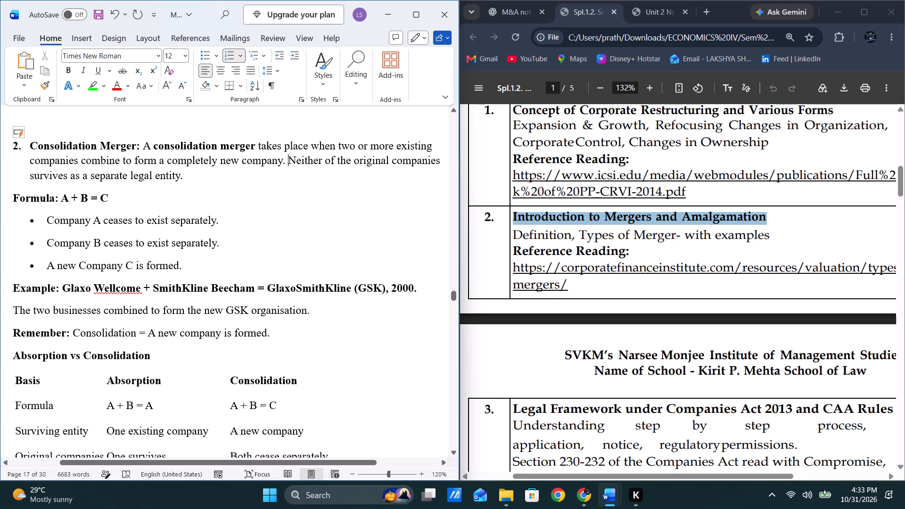
Delete the three bullets under "Formula: A + B = C", from "Company A ceases" to "A new Company C is formed".
drag(27, 221, 186, 268)
key(BackSpace)
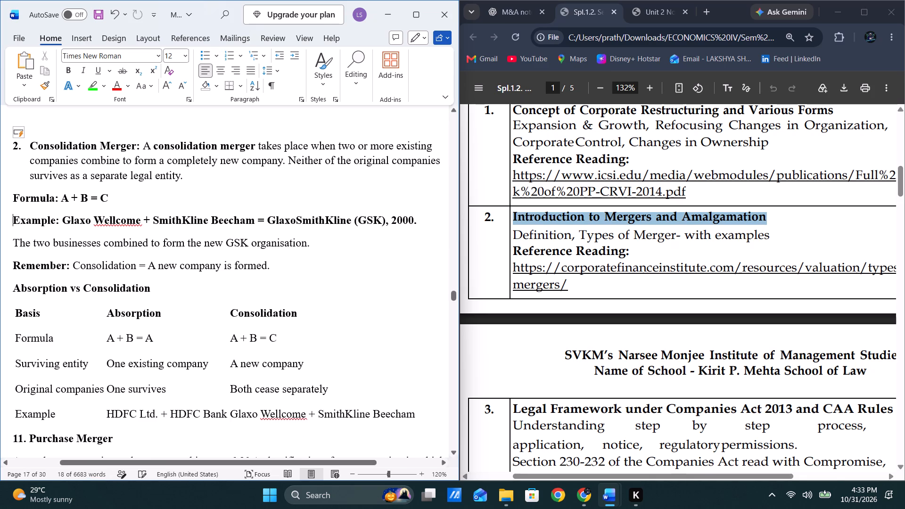
Remove bold from the Glaxo Wellcome and SmithKline Beecham example text, keeping its "Example:" label bold.
drag(424, 218, 46, 240)
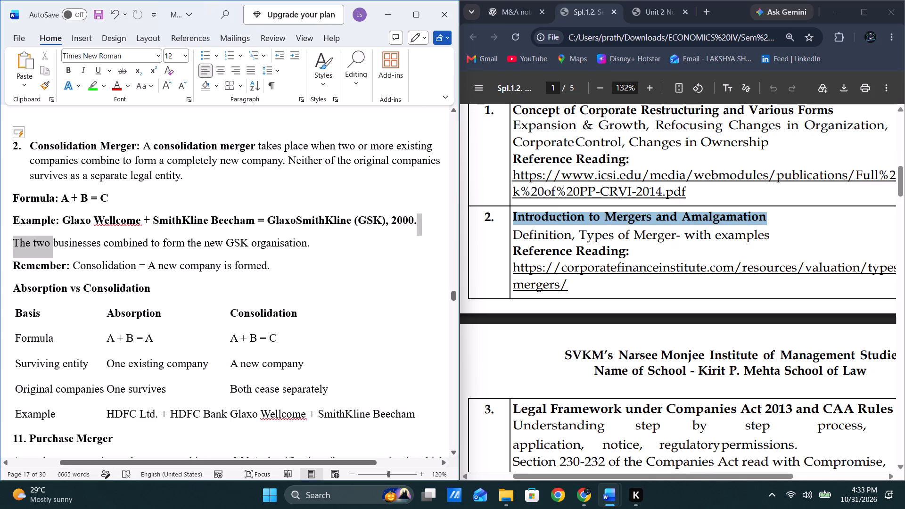
drag(46, 240, 63, 220)
click(70, 202)
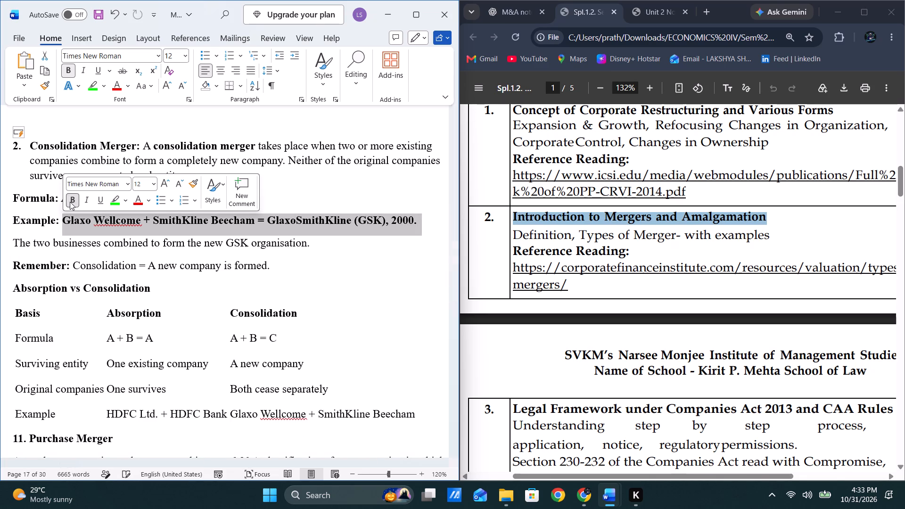
Delete the GSK explanation, "Remember" line, Absorption vs Consolidation table and the "11." before "Purchase Merger", leaving a blank line above that heading.
drag(11, 240, 21, 258)
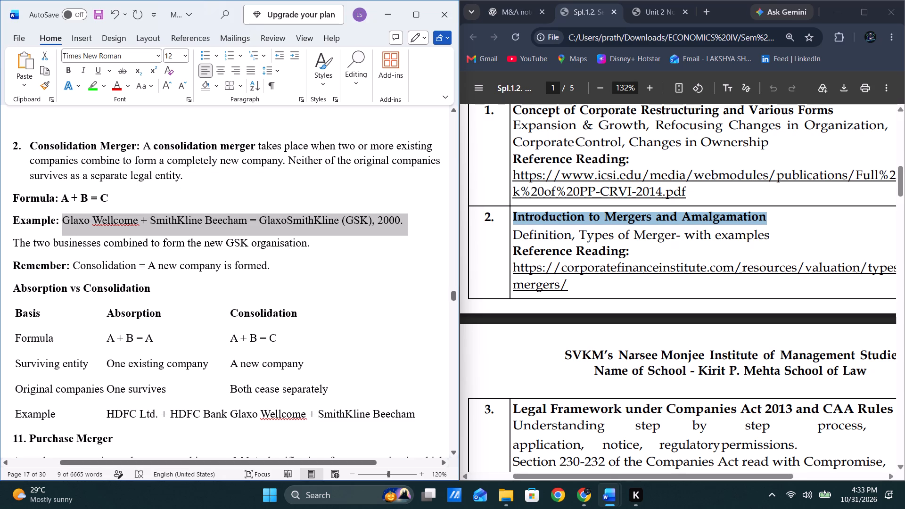
drag(21, 258, 30, 440)
key(BackSpace)
key(Return)
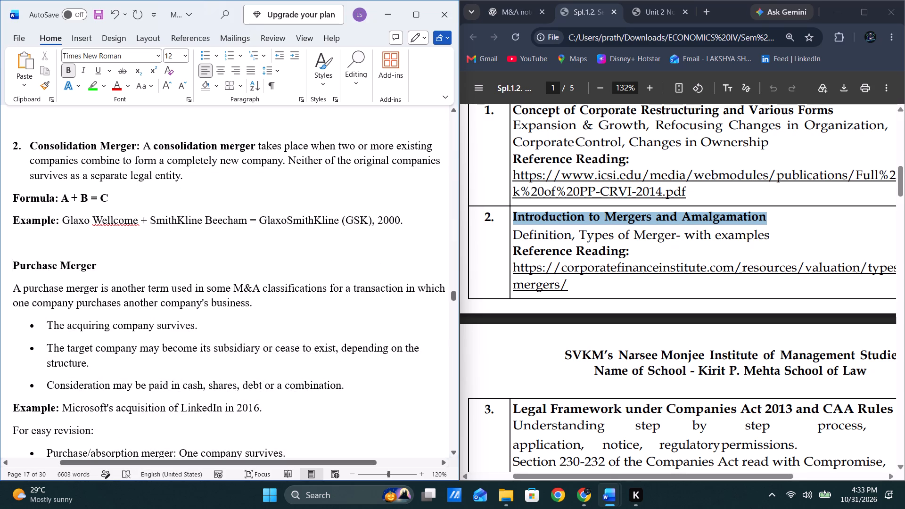
Delete the "For easy revision" block, the divider and "PART 4 –" before "OTHER SPECIAL TYPES OF MERGERS", leaving a blank line above that heading.
key(Down)
scroll(277, 319, down, 1)
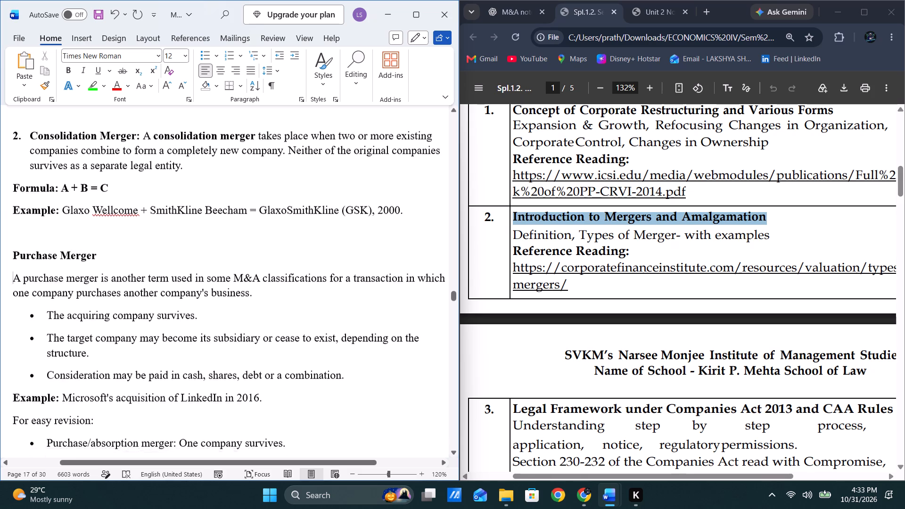
scroll(277, 319, down, 1)
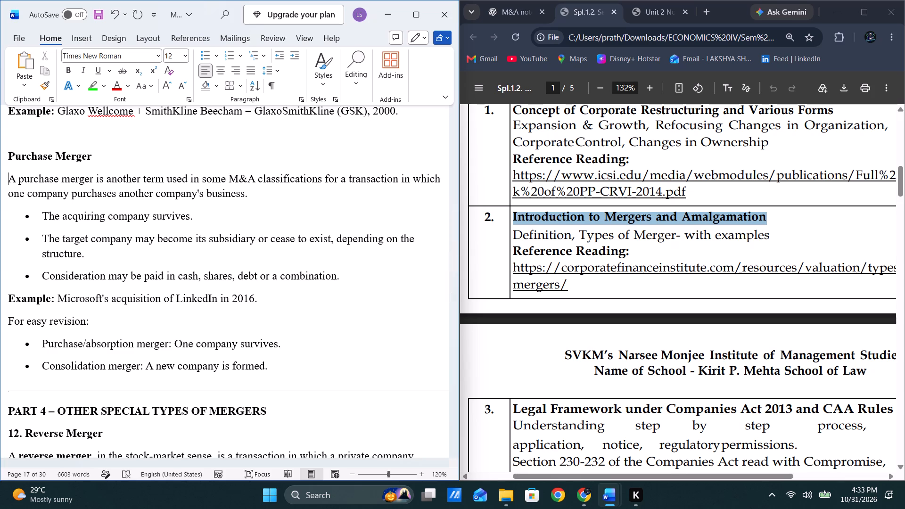
drag(3, 319, 54, 419)
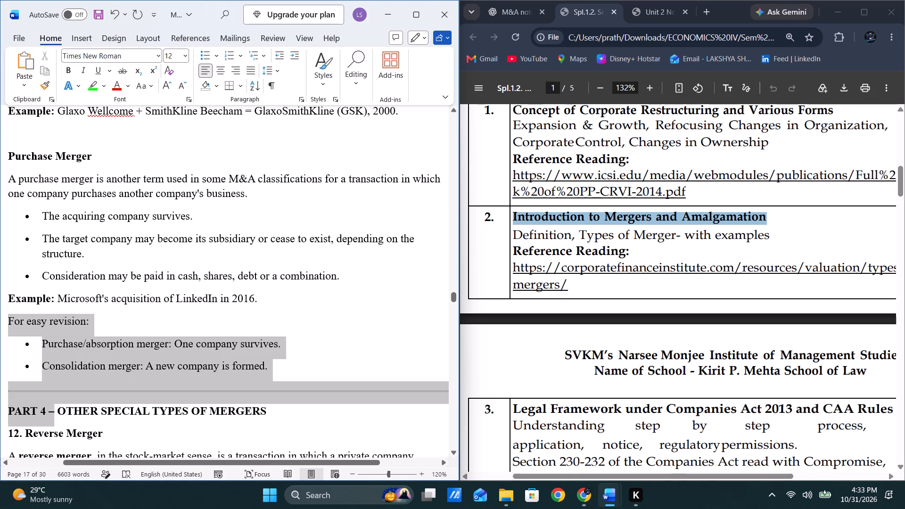
drag(54, 419, 53, 418)
key(BackSpace)
key(Return)
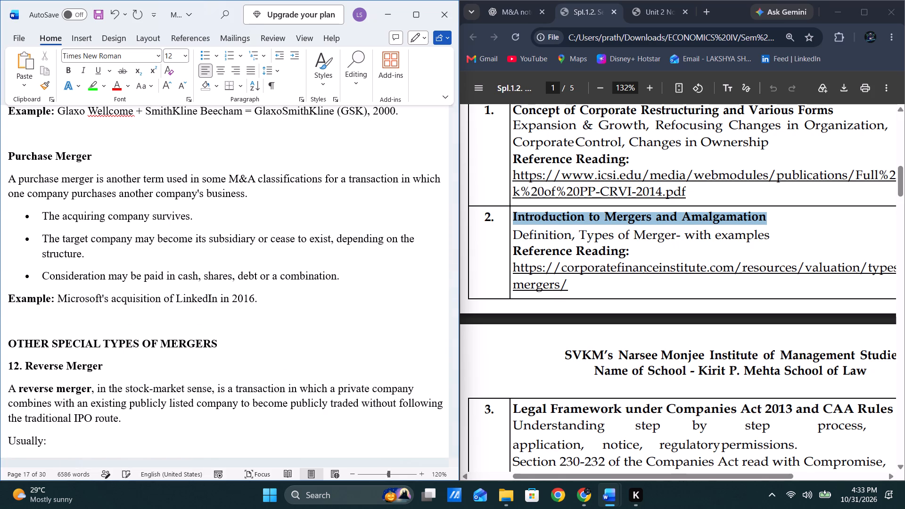
Run the purchase merger definition into the Purchase Merger heading line, with a colon after the heading.
click(4, 180)
key(BackSpace)
text(:)
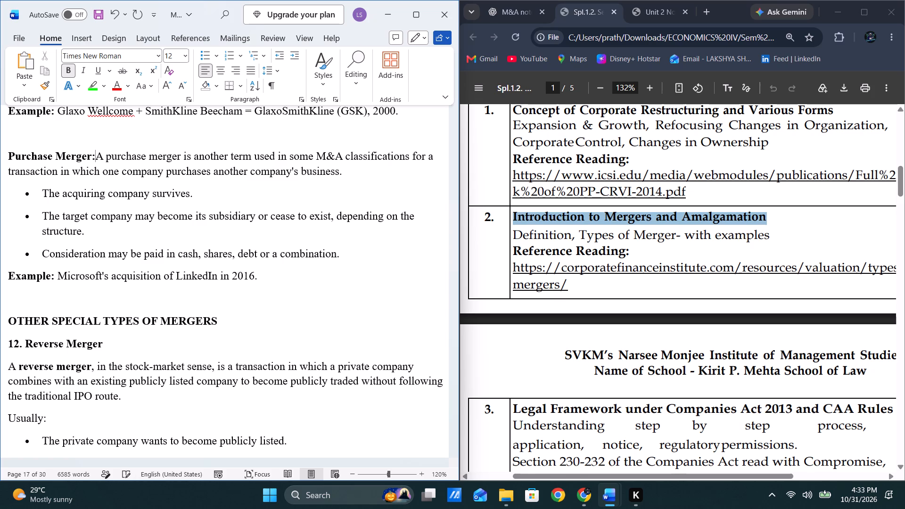
key(space)
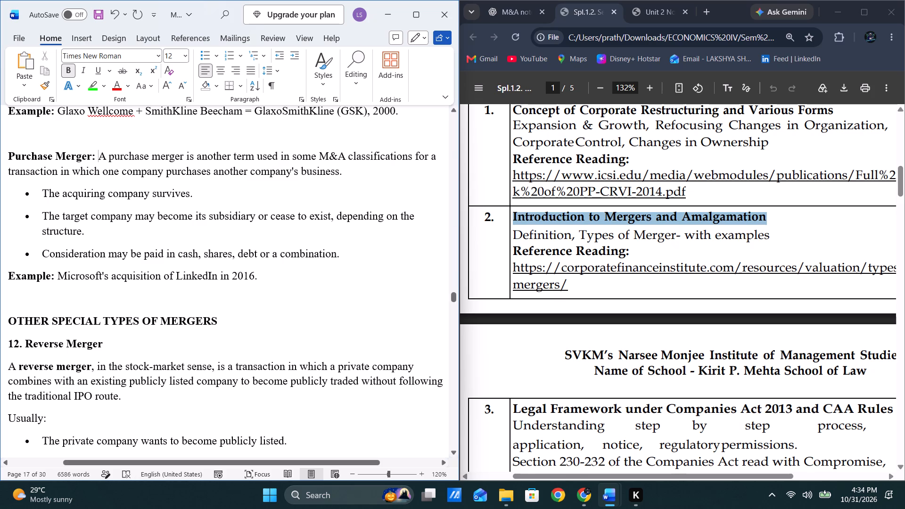
Apply automatic numbering to the Purchase Merger line as item 3.
scroll(57, 217, up, 2)
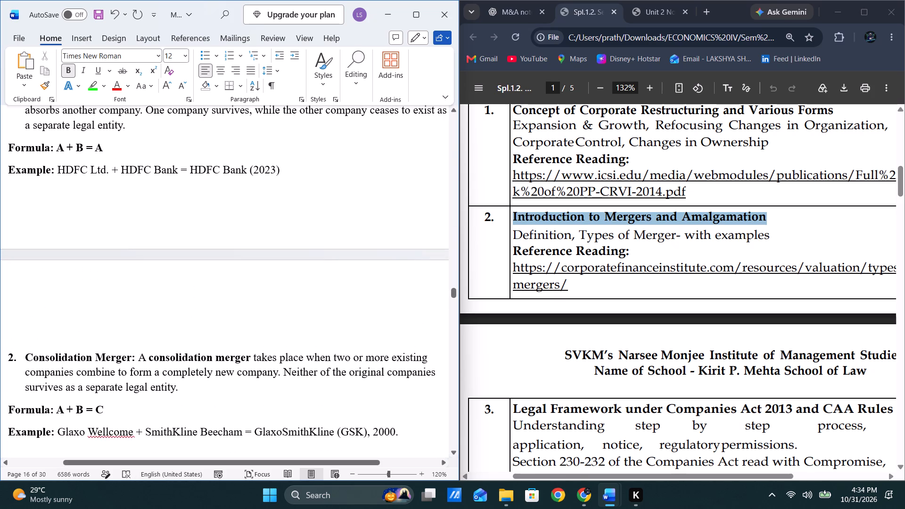
scroll(17, 446, down, 1)
click(8, 390)
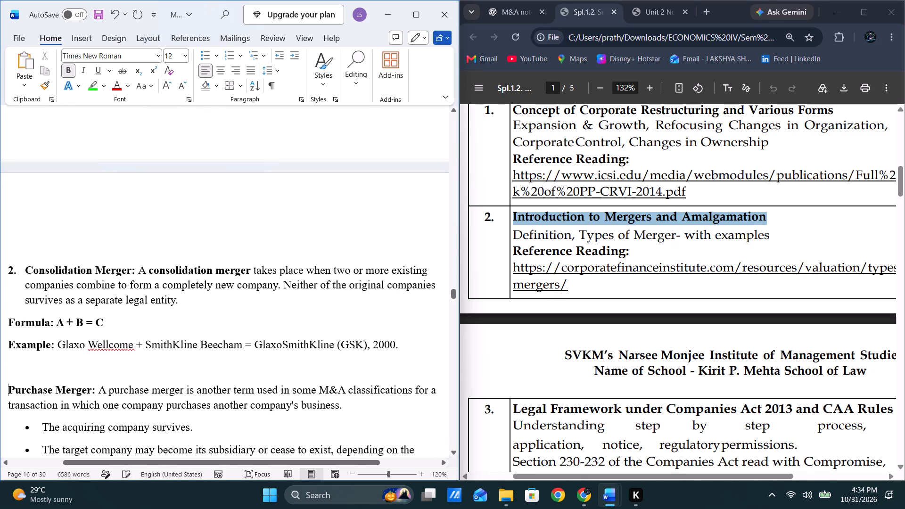
click(227, 57)
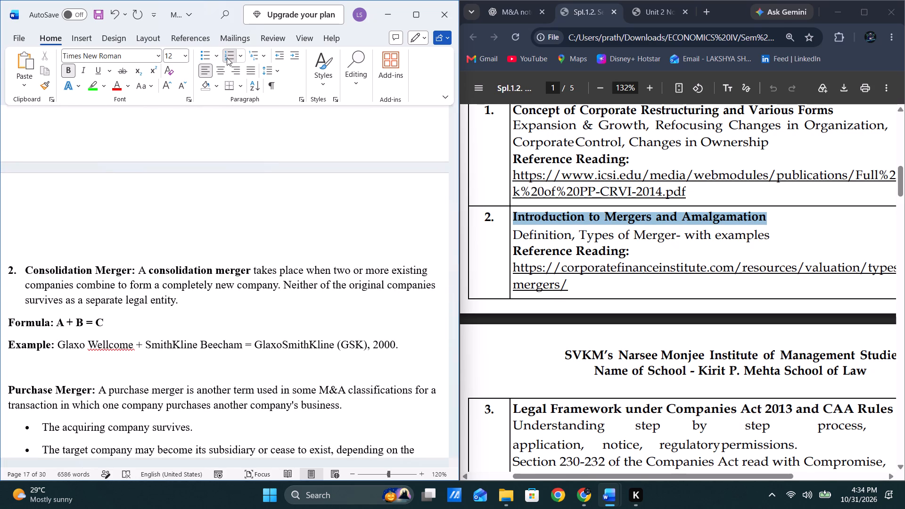
scroll(162, 245, down, 1)
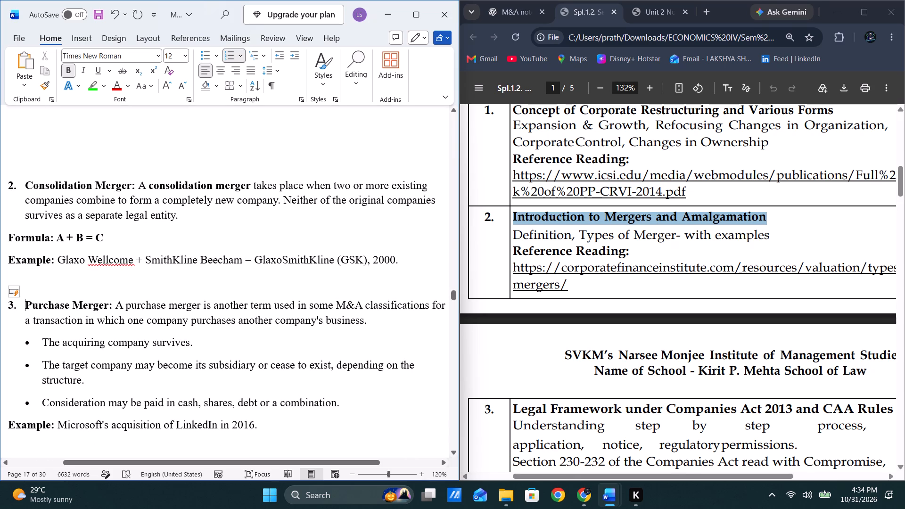
scroll(340, 338, left, 1)
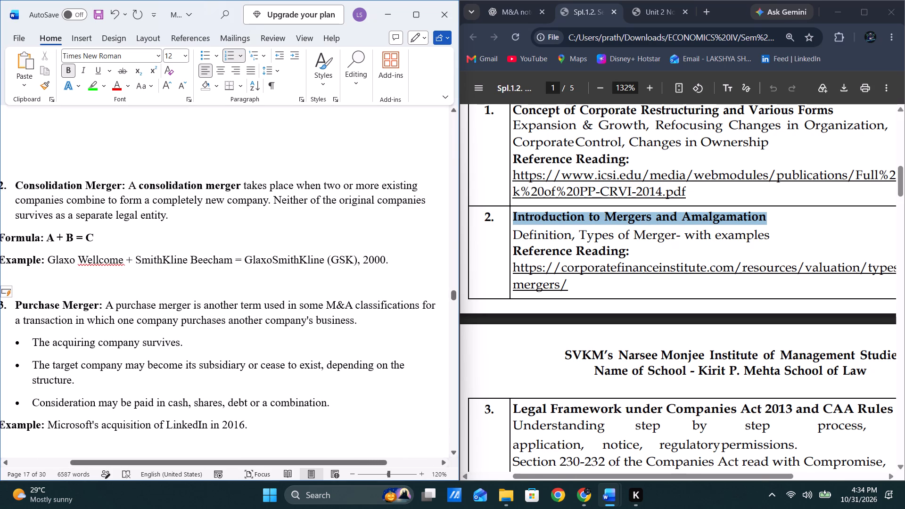
Replace "another term used in some M&A" in the Purchase Merger definition with "a", directly before "classifications".
click(353, 304)
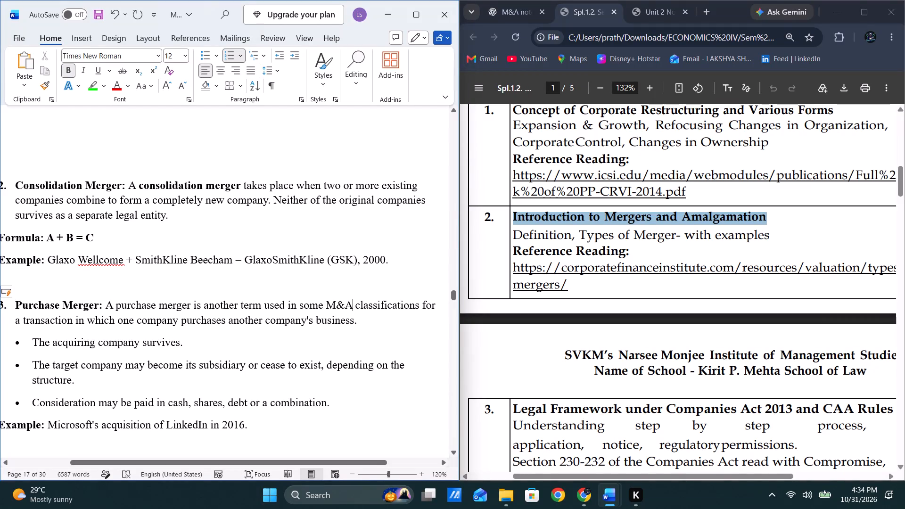
key(BackSpace)
key(BackSpace)
key(BackSpace)
key(BackSpace)
key(BackSpace)
key(BackSpace)
key(BackSpace)
key(BackSpace)
key(BackSpace)
key(BackSpace)
key(BackSpace)
key(BackSpace)
key(BackSpace)
key(BackSpace)
key(BackSpace)
key(BackSpace)
key(BackSpace)
key(BackSpace)
key(BackSpace)
key(BackSpace)
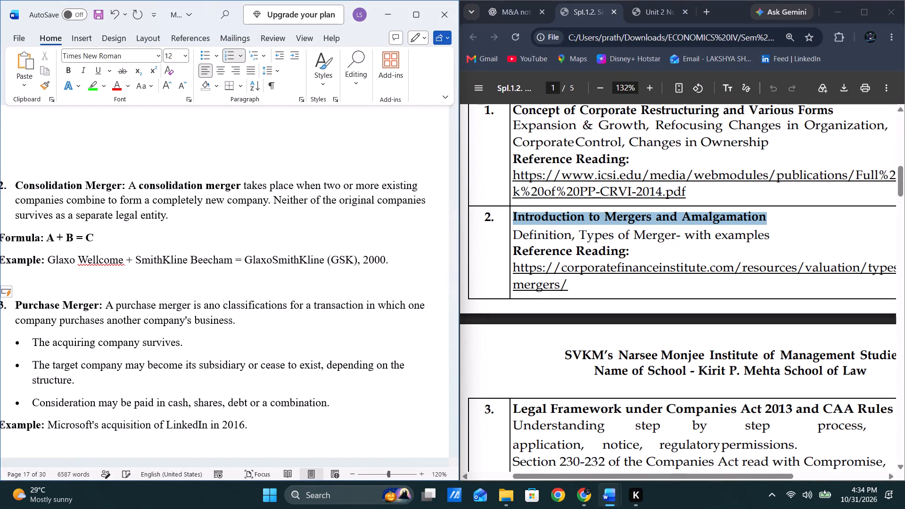
key(BackSpace)
key(BackSpace)
key(BackSpace)
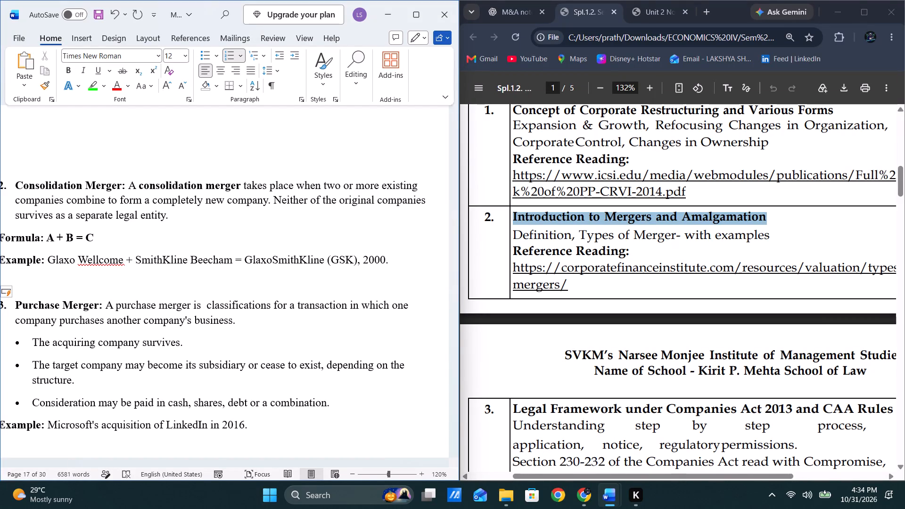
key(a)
Save the merger notes document.
scroll(327, 296, down, 1)
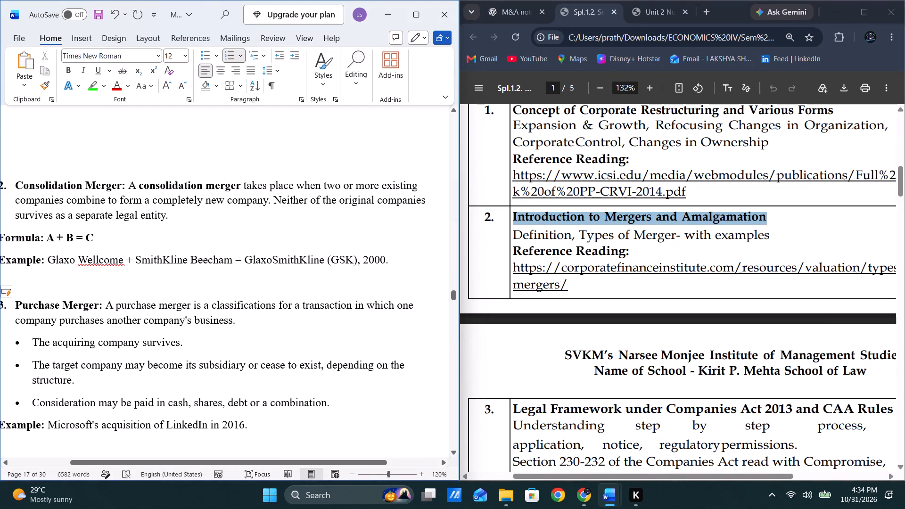
scroll(327, 296, down, 1)
scroll(216, 288, down, 1)
scroll(127, 267, down, 1)
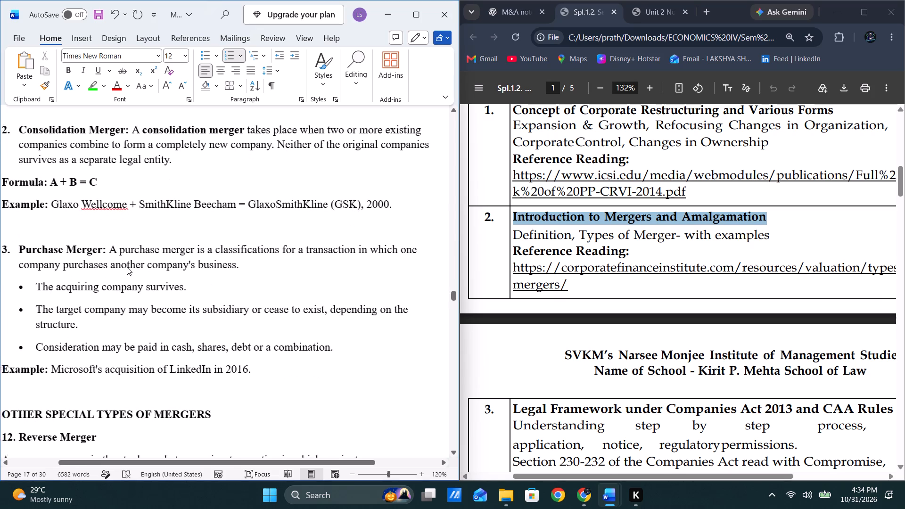
scroll(127, 267, down, 1)
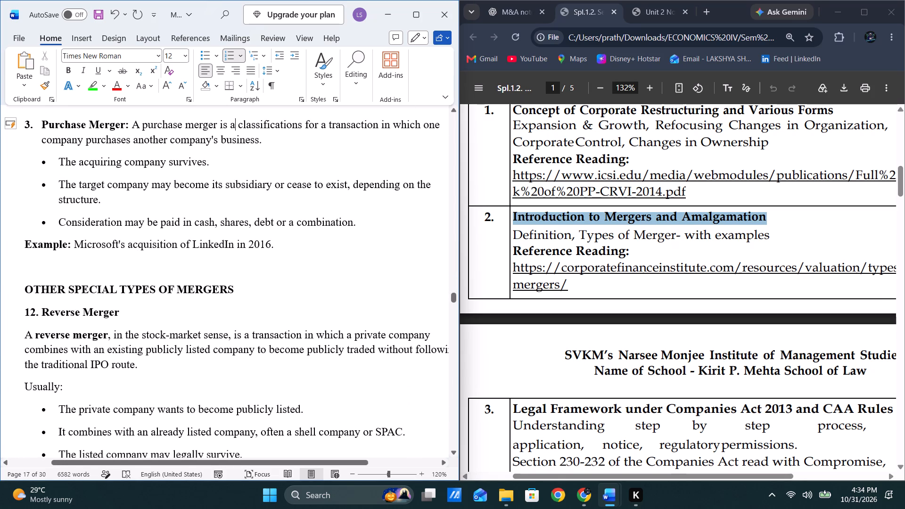
scroll(41, 315, down, 1)
key(ctrl+s)
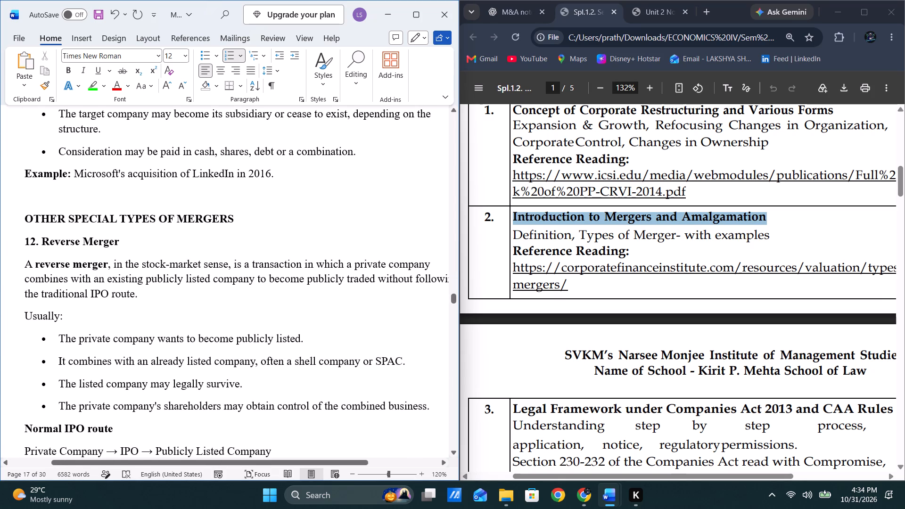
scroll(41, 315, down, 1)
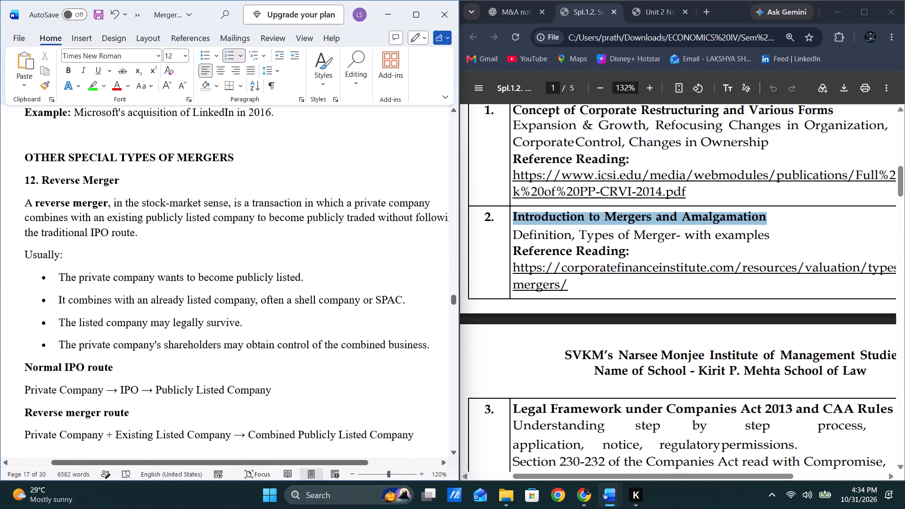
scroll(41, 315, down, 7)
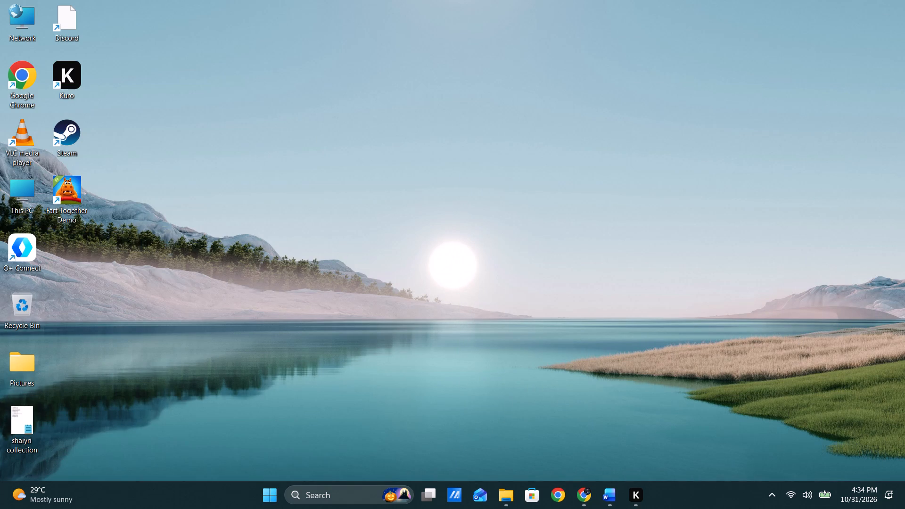
Turn off the computer's Wi-Fi from the Windows desktop.
click(794, 496)
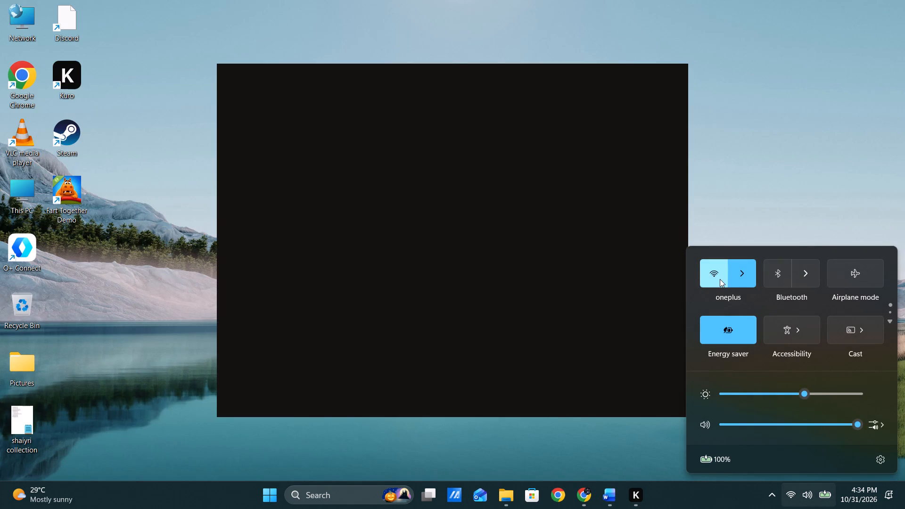
click(720, 279)
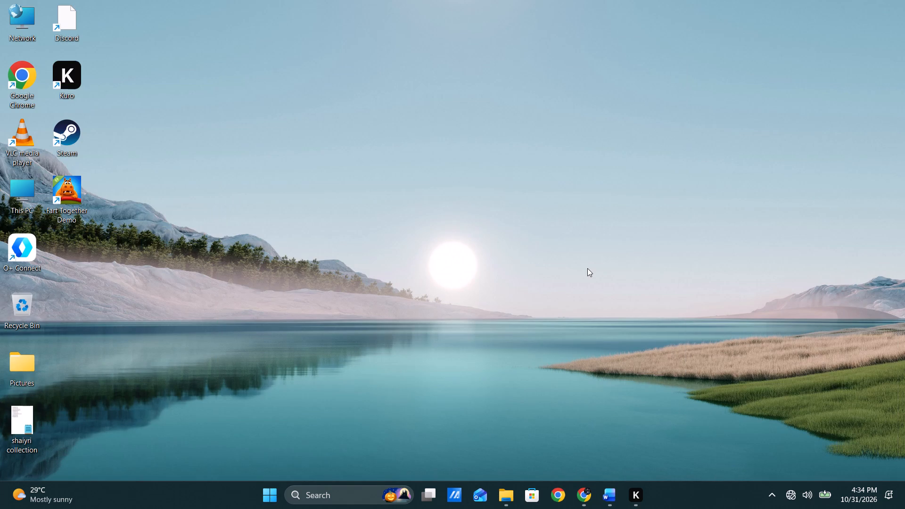